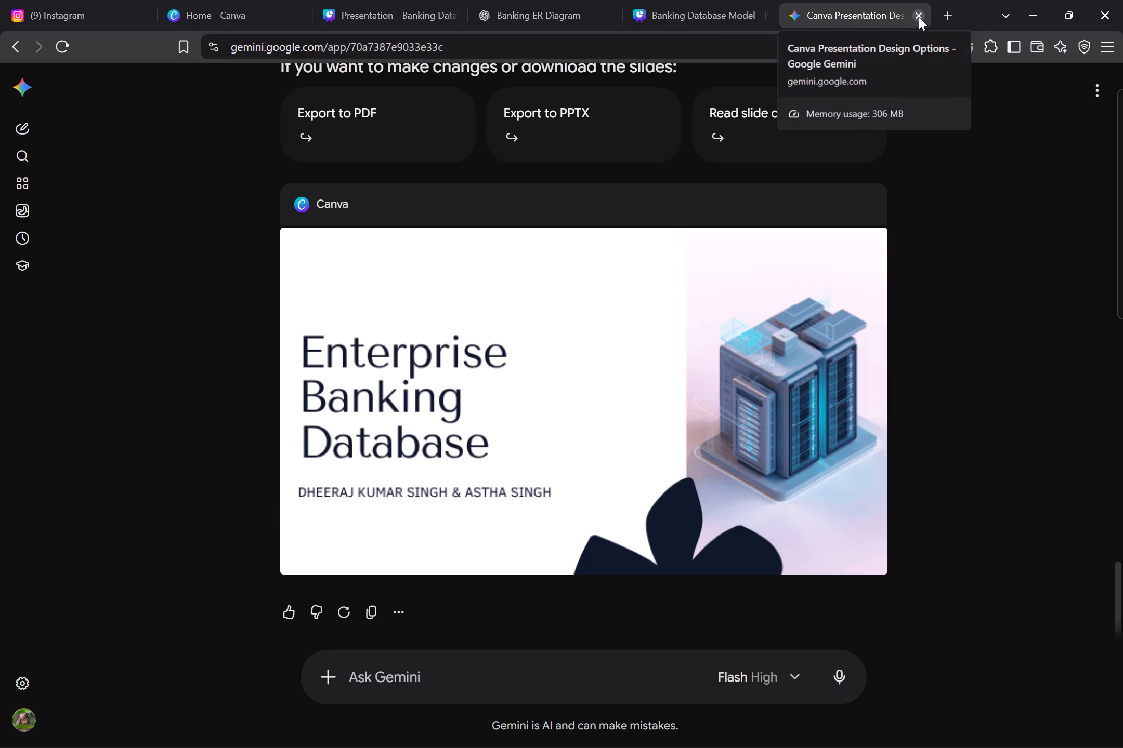
Go back to the Banking Database presentation and review its slides, including the schema, SQL Queries, Questions and Conclusion pages.
{"action": "left_click", "coordinate": [225, 0]}
{"action": "left_click", "coordinate": [405, 0]}
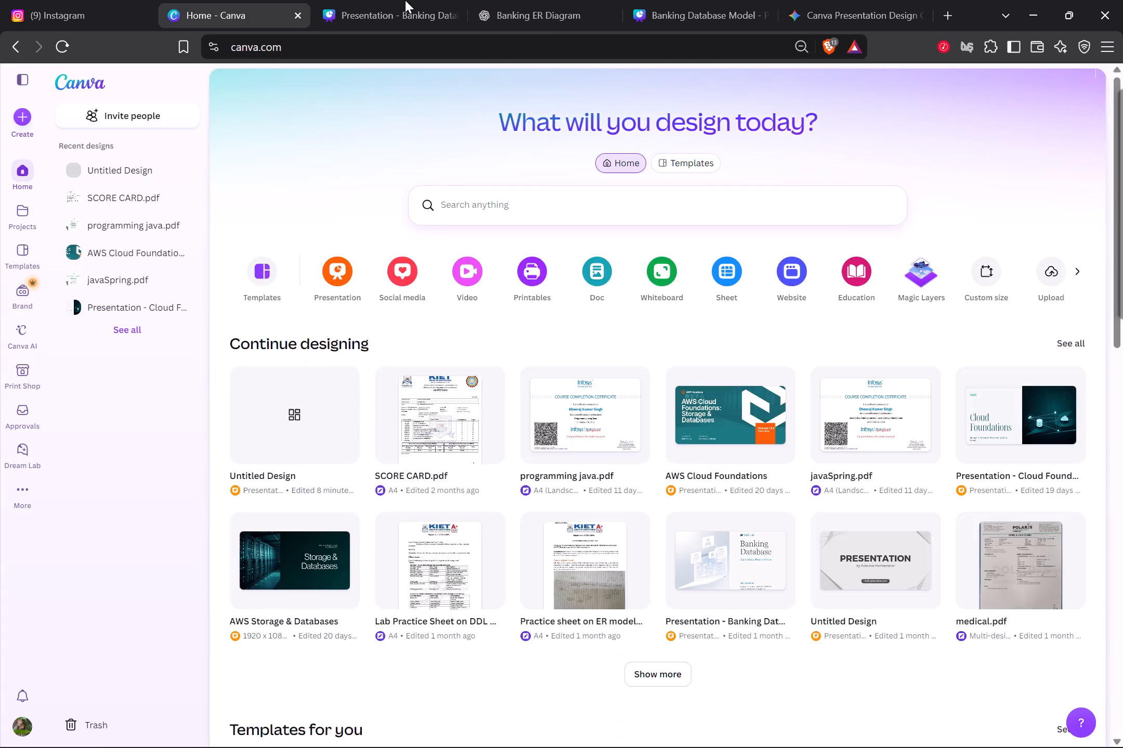
{"action": "left_click", "coordinate": [554, 704]}
{"action": "left_click", "coordinate": [610, 704]}
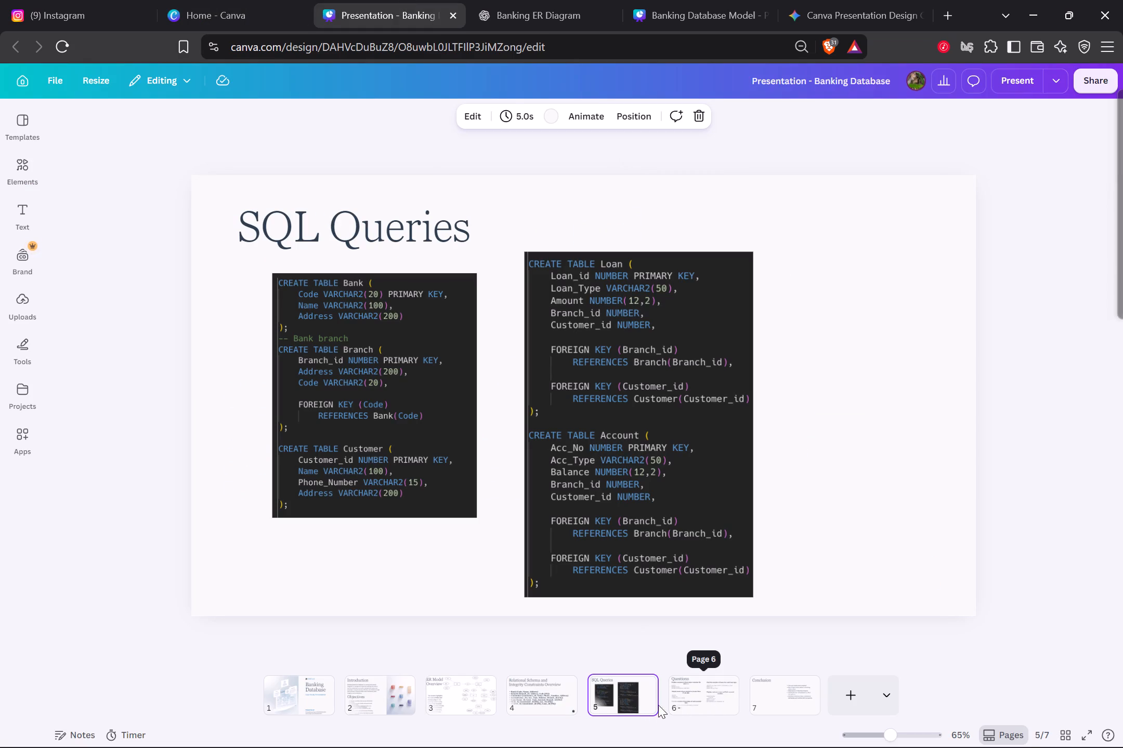
{"action": "left_click", "coordinate": [534, 696]}
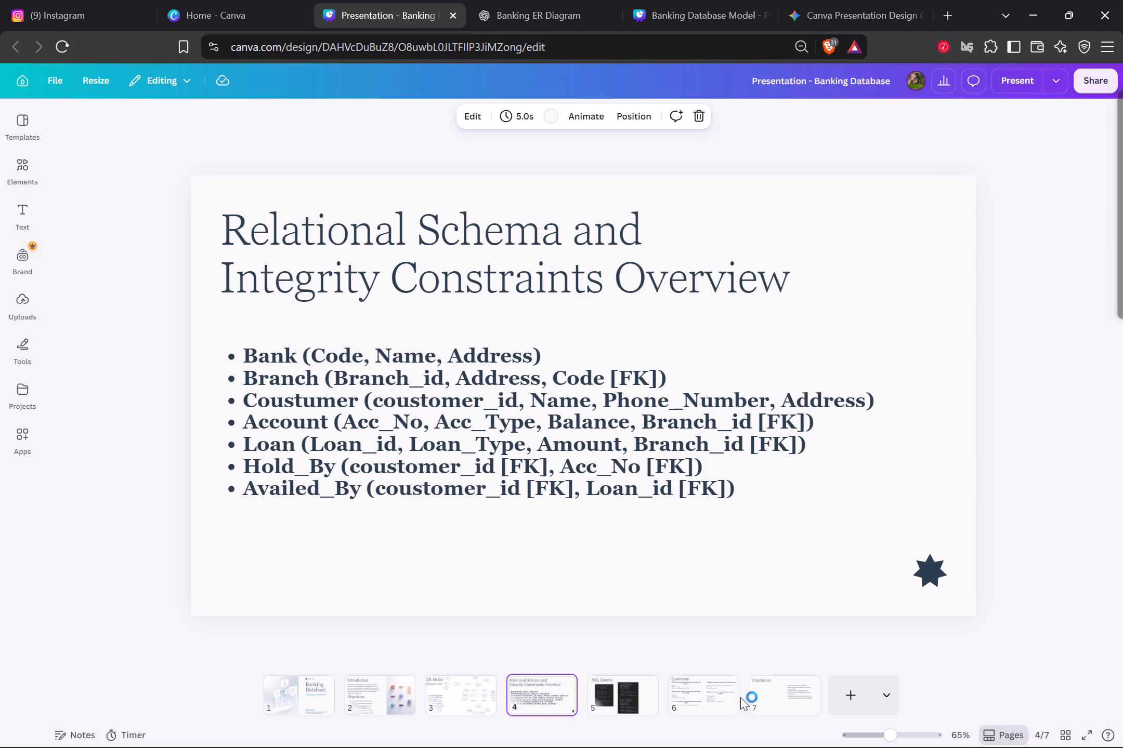
{"action": "left_click", "coordinate": [740, 697]}
{"action": "left_click", "coordinate": [719, 698]}
{"action": "left_click", "coordinate": [780, 698]}
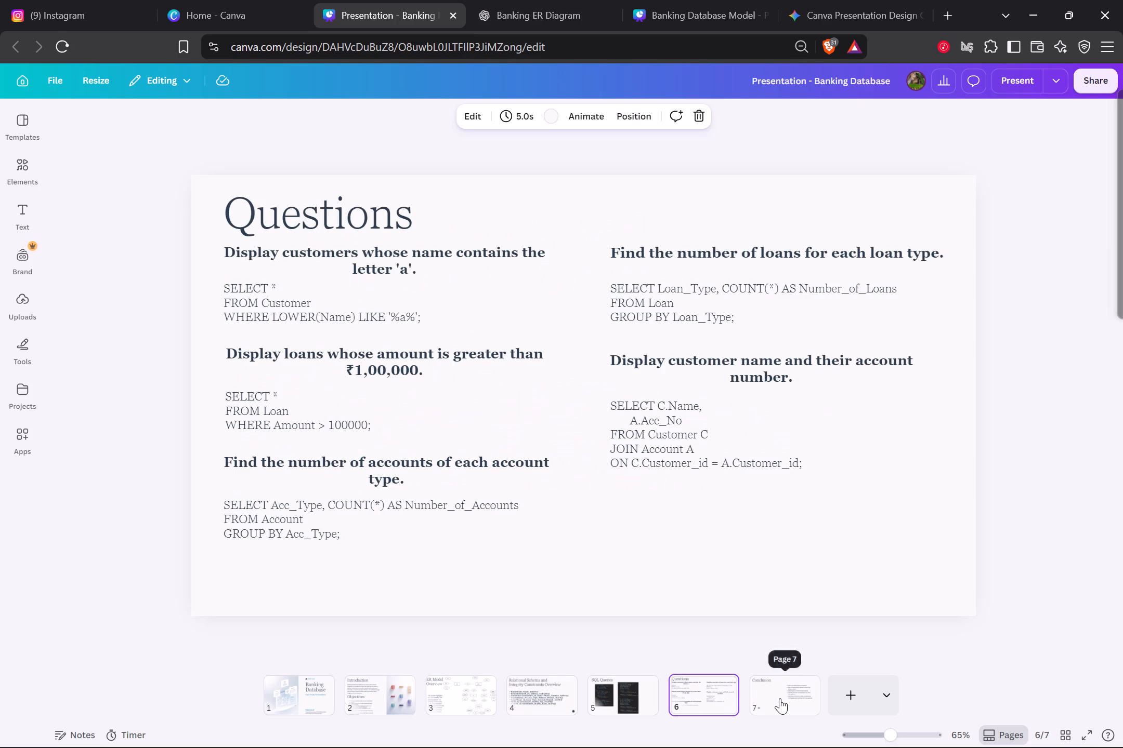
{"action": "left_click", "coordinate": [632, 697]}
{"action": "left_click", "coordinate": [733, 708]}
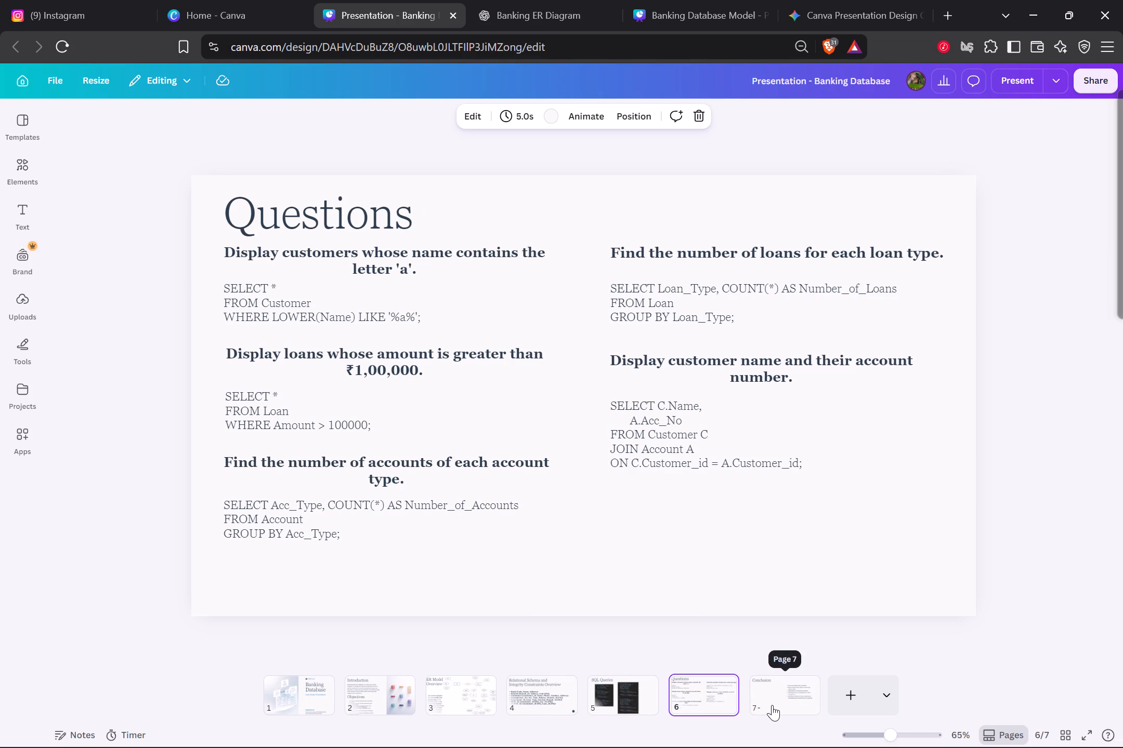
{"action": "left_click", "coordinate": [772, 705]}
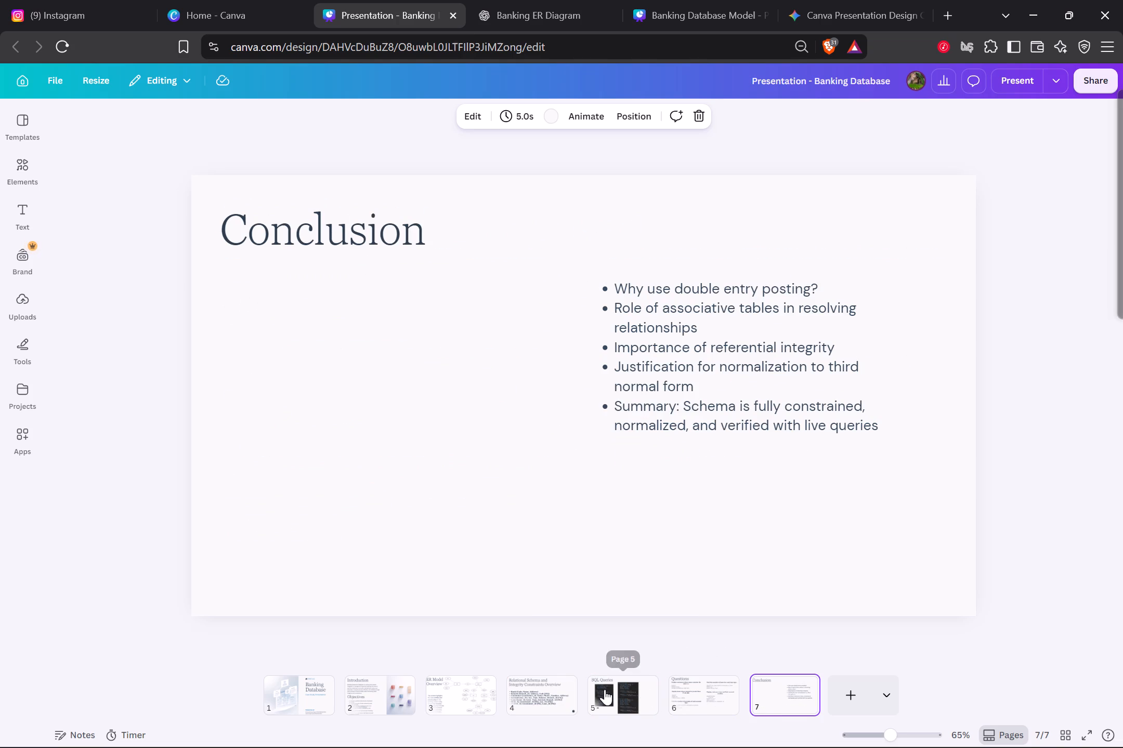
{"action": "left_click", "coordinate": [599, 689]}
{"action": "left_click", "coordinate": [511, 689]}
{"action": "left_click", "coordinate": [626, 697]}
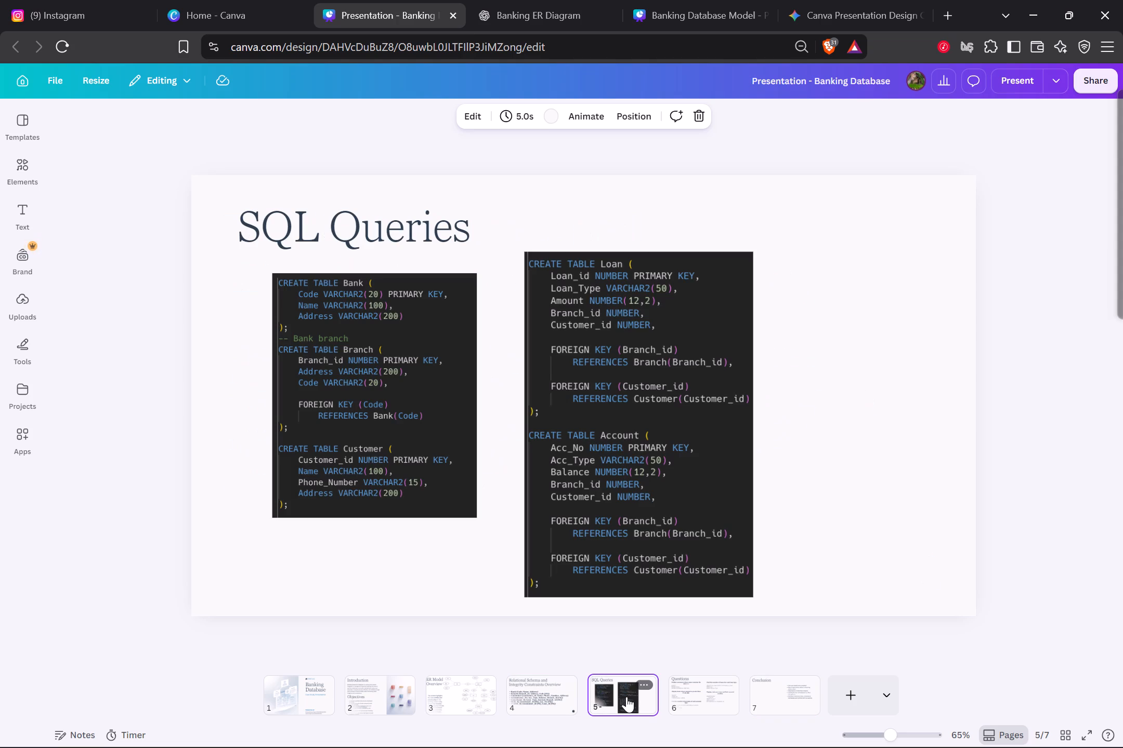
{"action": "left_click", "coordinate": [578, 684]}
{"action": "left_click", "coordinate": [550, 686]}
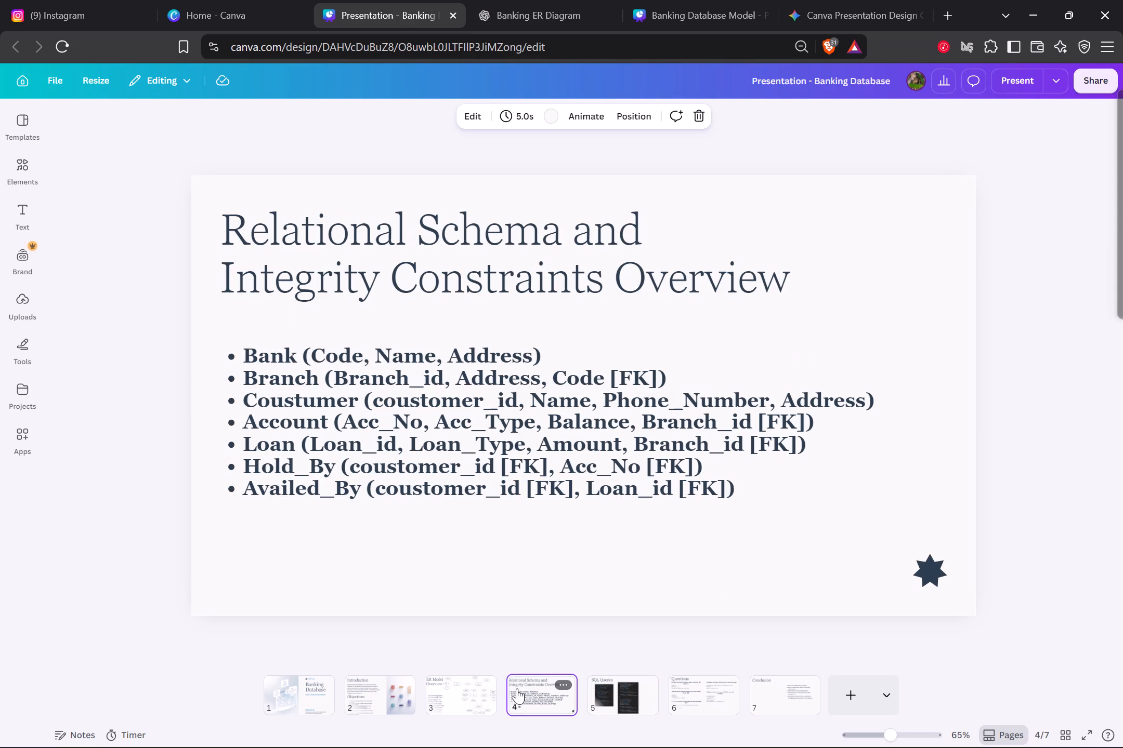
{"action": "left_click", "coordinate": [439, 694]}
{"action": "left_click", "coordinate": [377, 698]}
{"action": "left_click", "coordinate": [288, 698]}
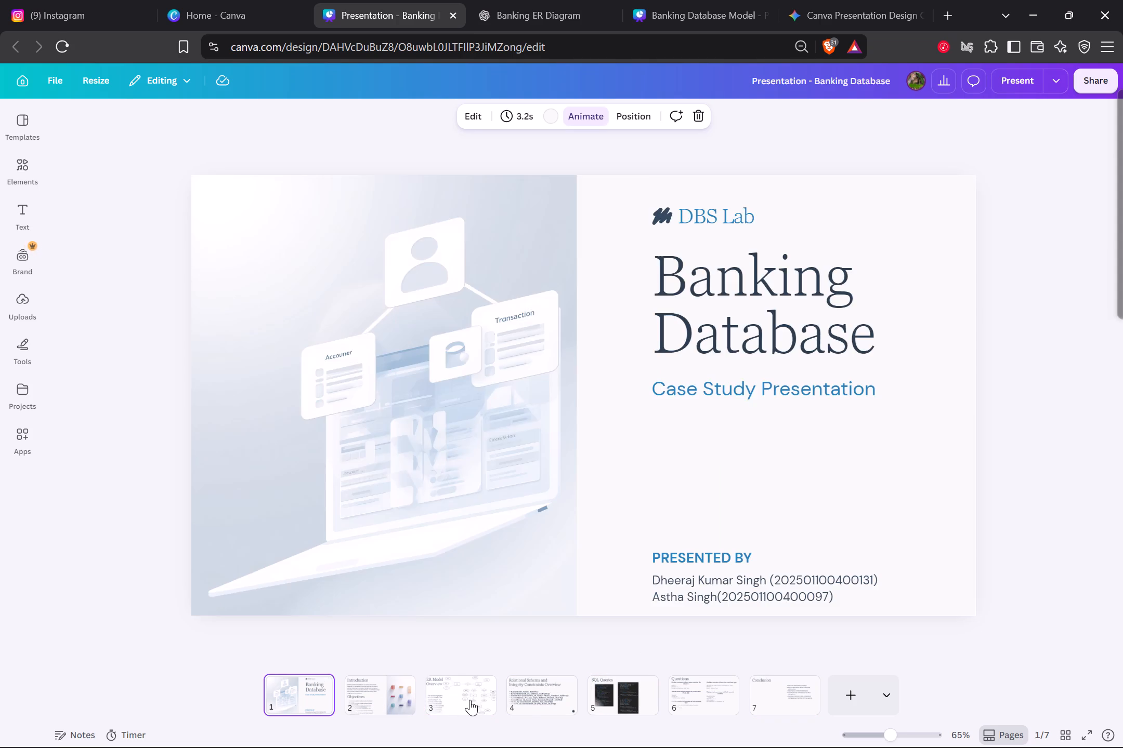
{"action": "left_click", "coordinate": [470, 700]}
{"action": "left_click", "coordinate": [527, 699]}
{"action": "left_click", "coordinate": [602, 699]}
{"action": "left_click", "coordinate": [702, 702]}
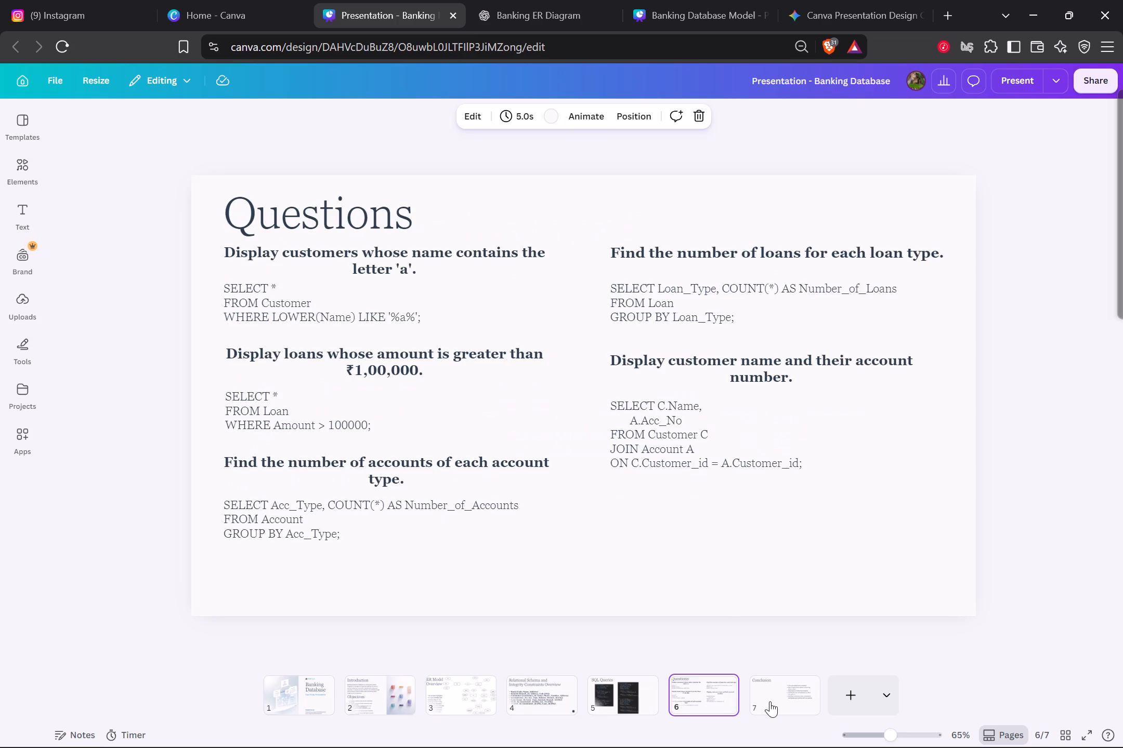
Add a blank page after the Conclusion slide of the Banking Database presentation.
{"action": "left_click", "coordinate": [775, 701]}
{"action": "left_click", "coordinate": [841, 701]}
Review the Banking Database slides from the cover and Introduction through SQL Queries to the Conclusion page.
{"action": "left_click", "coordinate": [688, 707]}
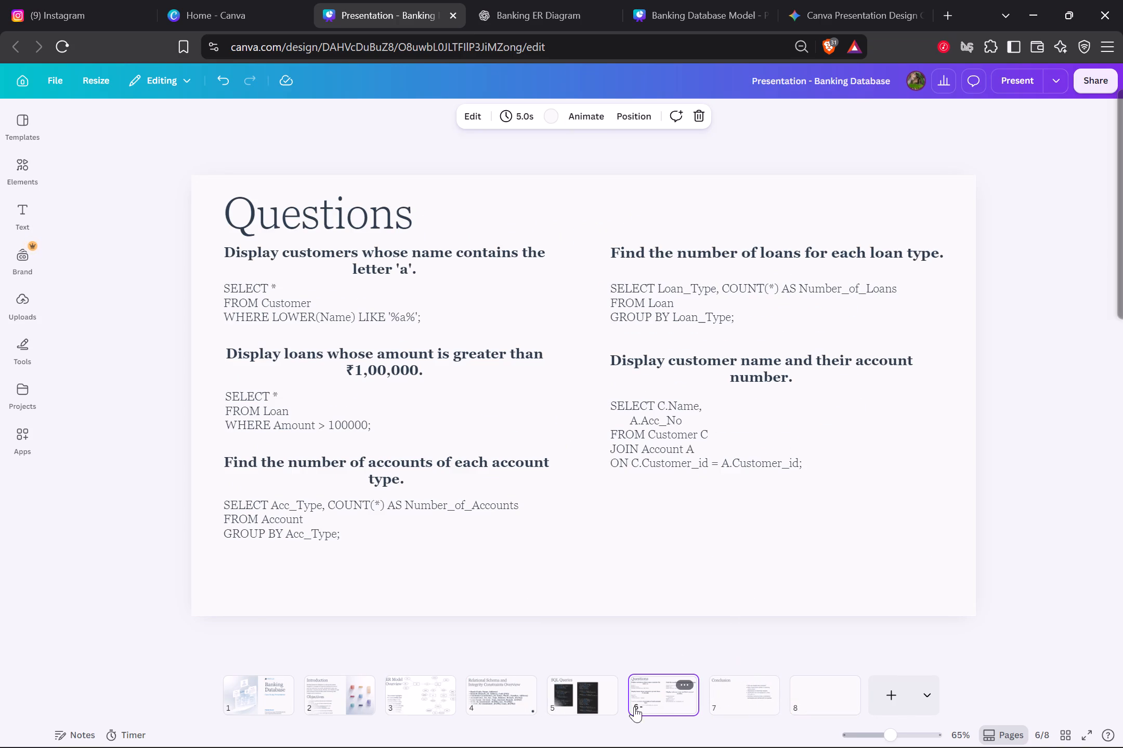
{"action": "left_click", "coordinate": [534, 699]}
{"action": "left_click", "coordinate": [631, 701]}
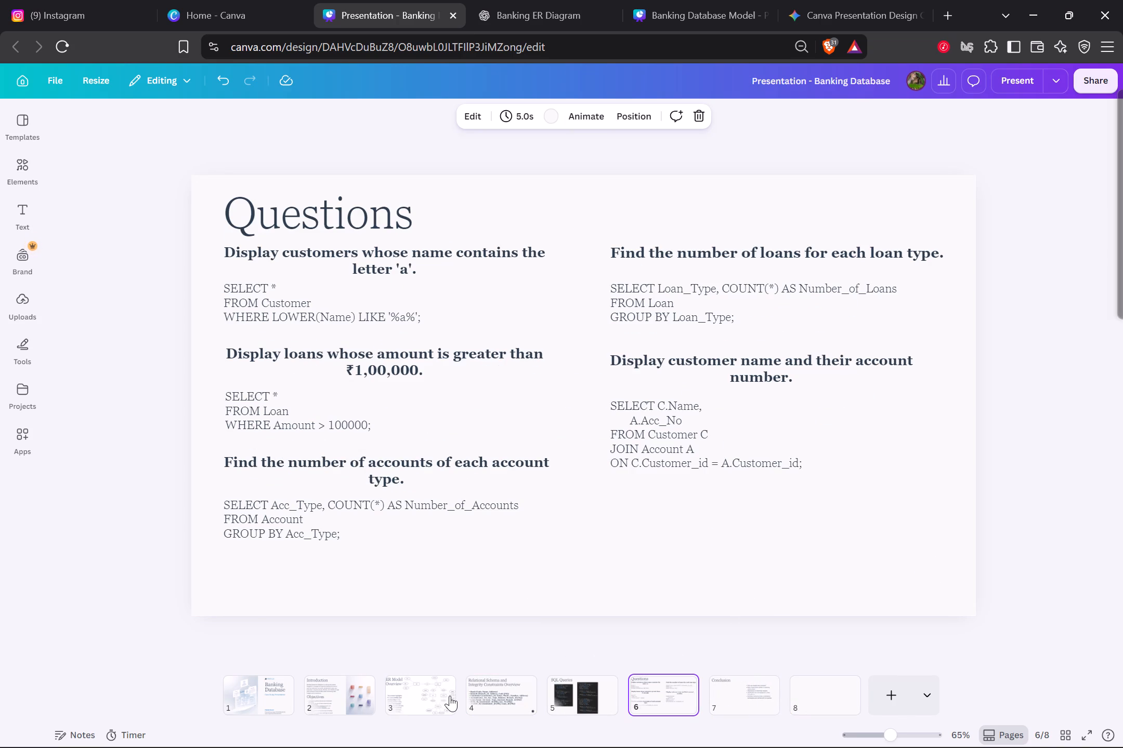
{"action": "left_click", "coordinate": [450, 696]}
{"action": "left_click", "coordinate": [363, 695]}
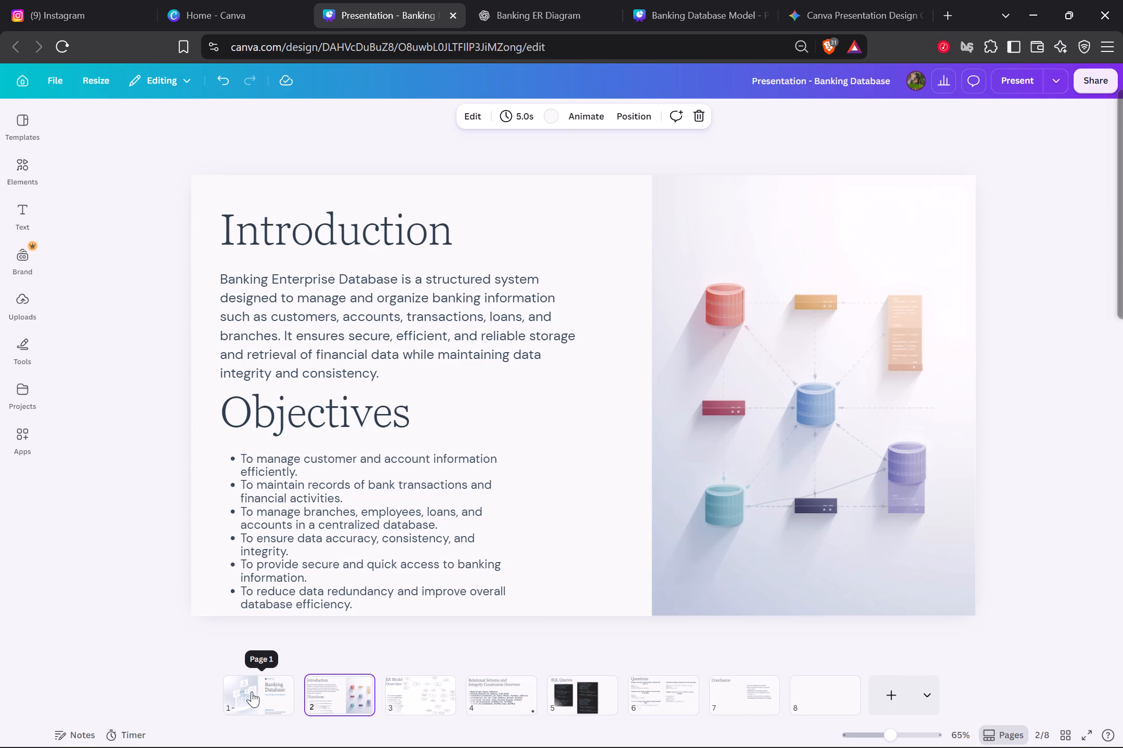
{"action": "left_click", "coordinate": [252, 691]}
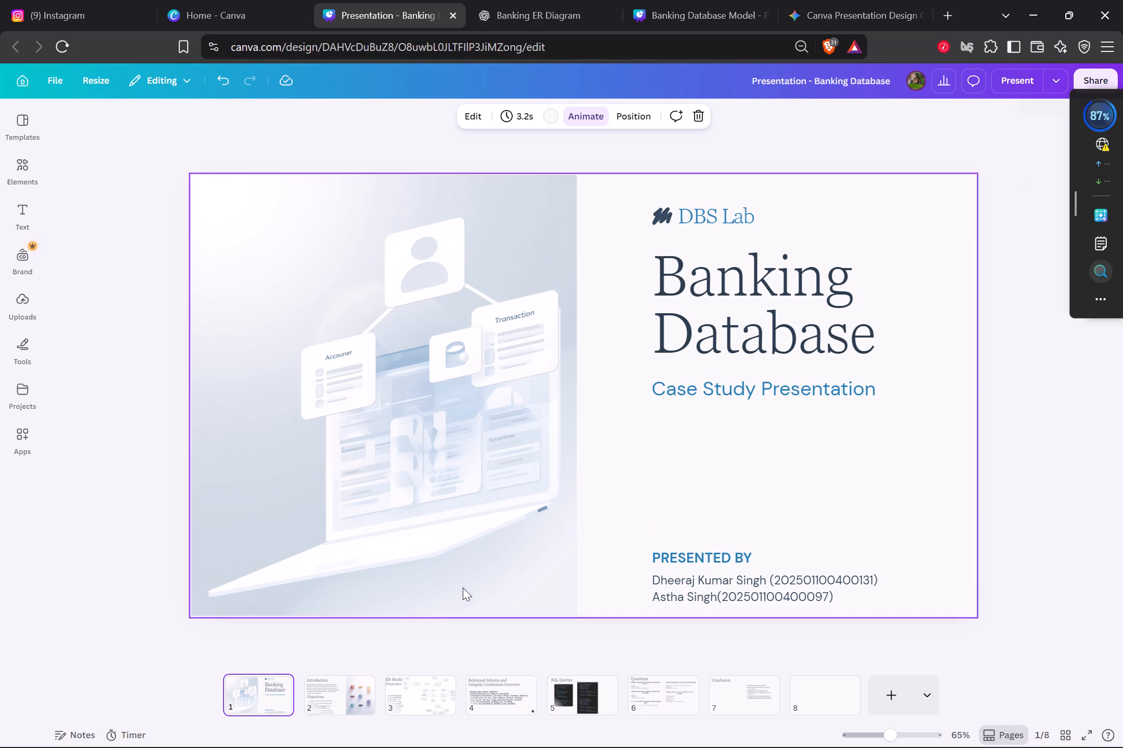
{"action": "left_click", "coordinate": [524, 677]}
{"action": "left_click", "coordinate": [591, 678]}
{"action": "left_click", "coordinate": [646, 682]}
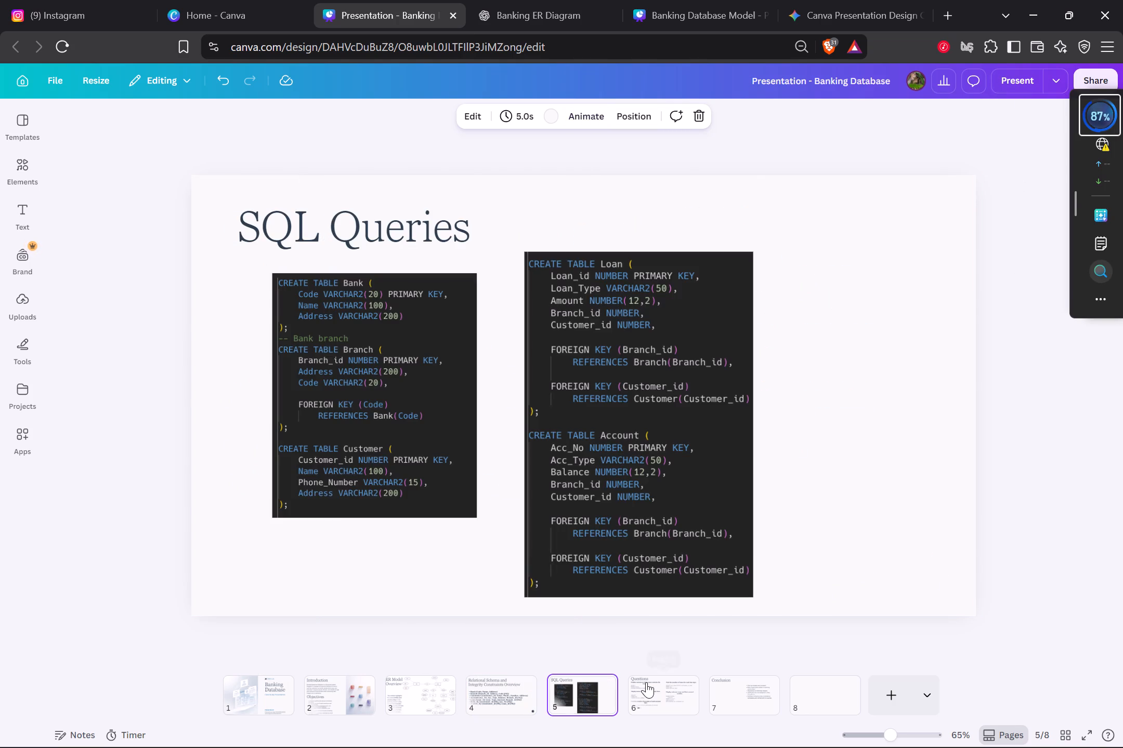
{"action": "left_click", "coordinate": [733, 685]}
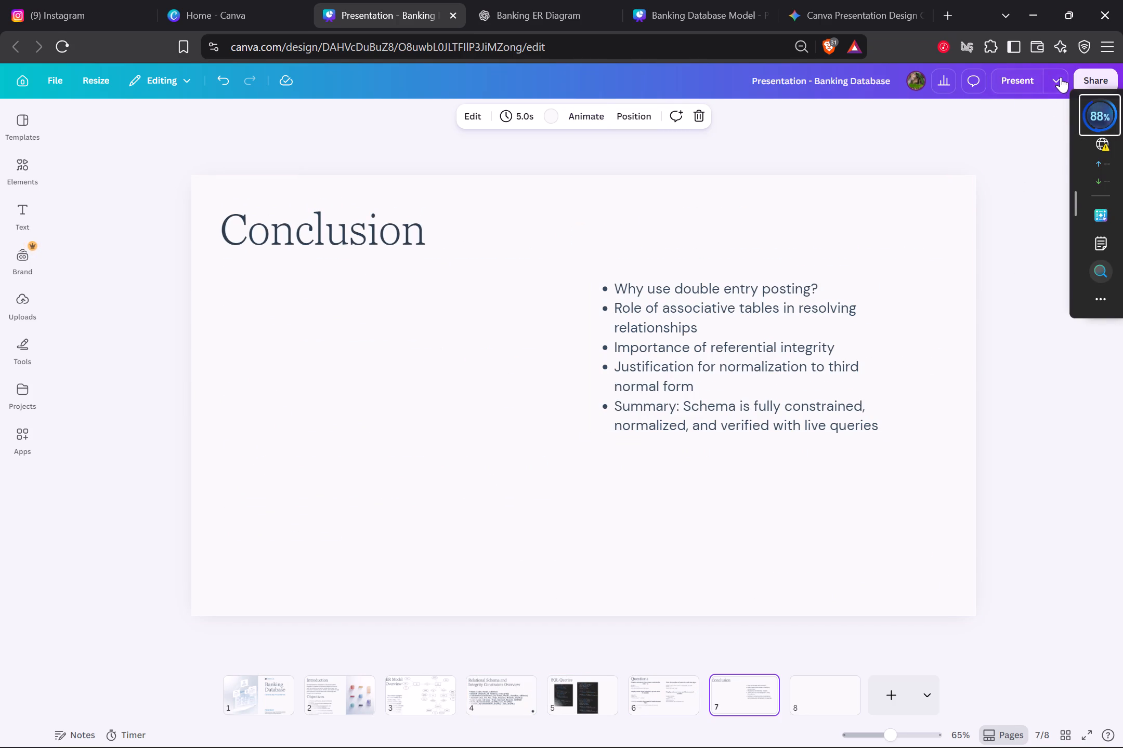
{"action": "left_click", "coordinate": [1061, 77]}
{"action": "left_click", "coordinate": [1023, 288]}
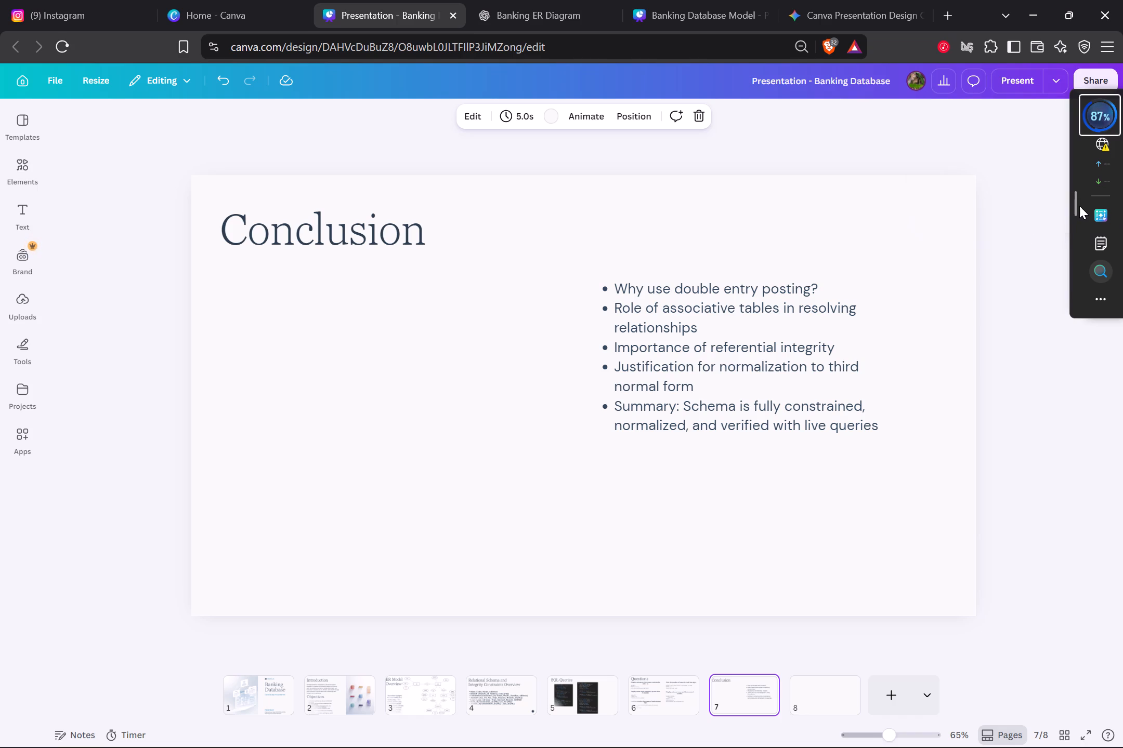
{"action": "left_click_drag", "start_coordinate": [1076, 207], "coordinate": [1076, 226]}
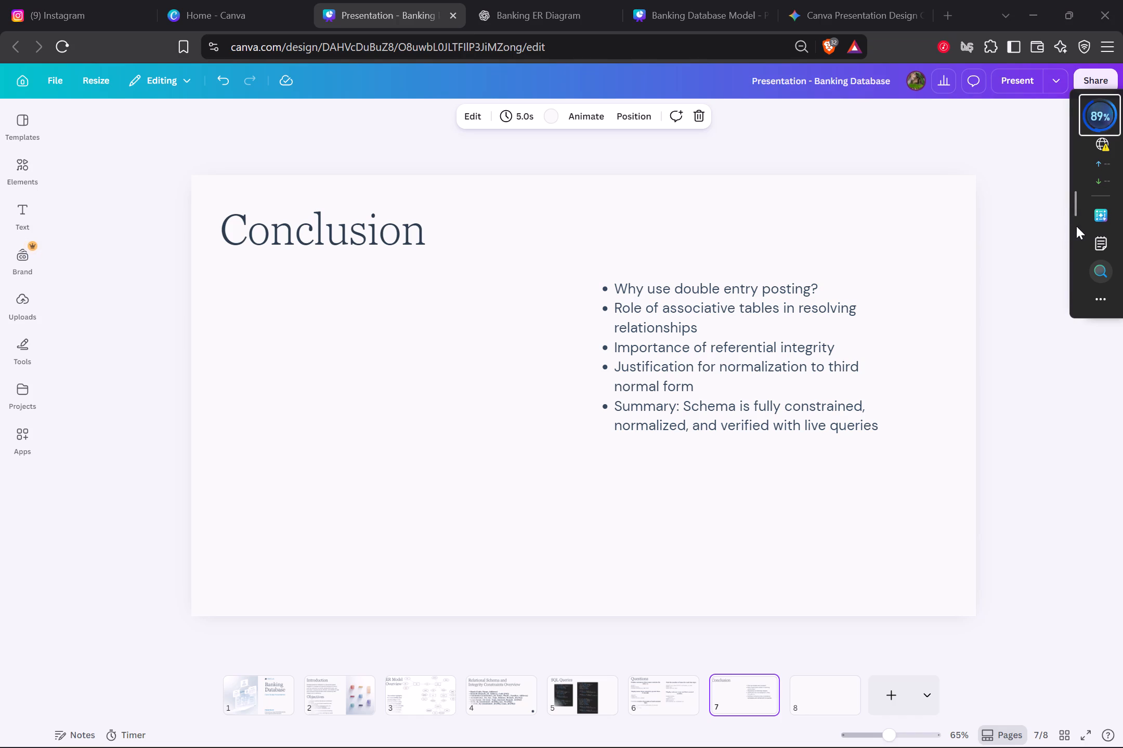
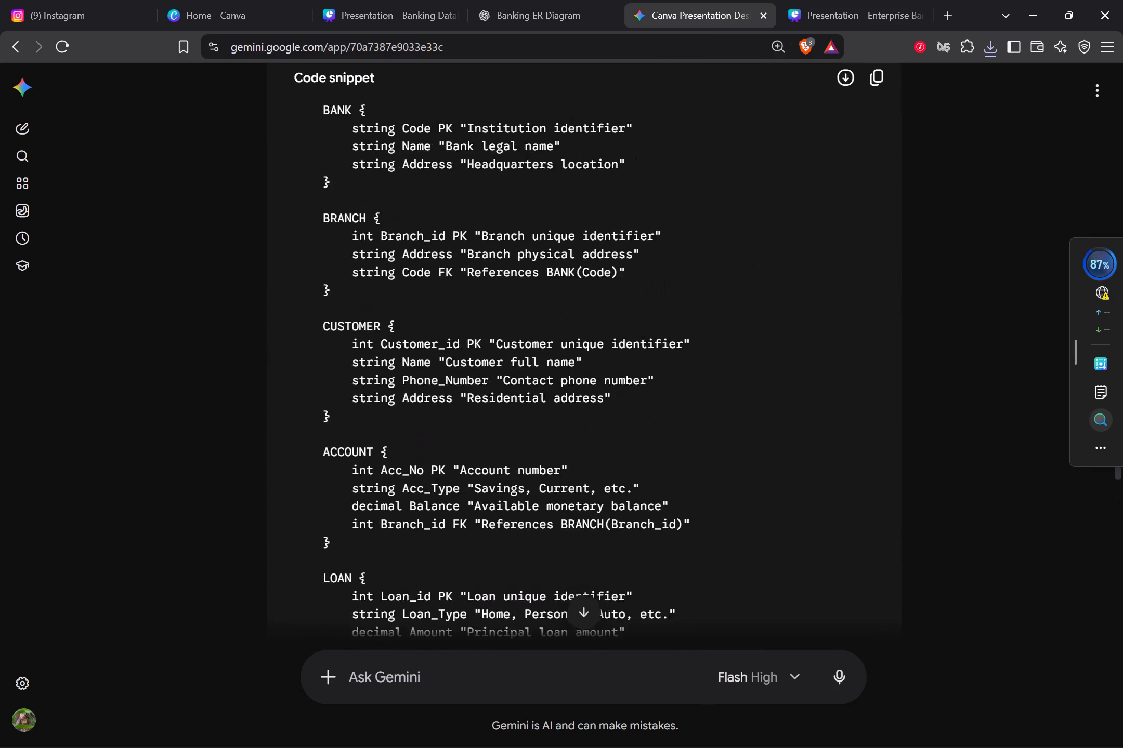
{"action": "scroll", "coordinate": [662, 191], "scroll_direction": "up", "scroll_amount": 7}
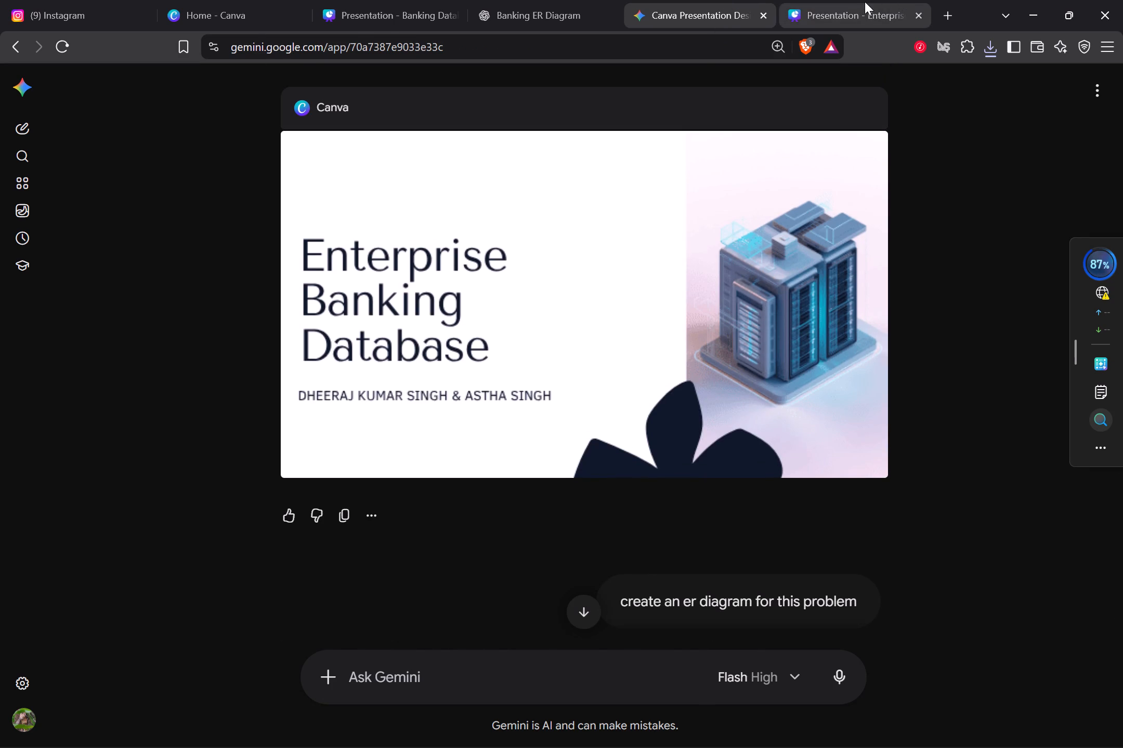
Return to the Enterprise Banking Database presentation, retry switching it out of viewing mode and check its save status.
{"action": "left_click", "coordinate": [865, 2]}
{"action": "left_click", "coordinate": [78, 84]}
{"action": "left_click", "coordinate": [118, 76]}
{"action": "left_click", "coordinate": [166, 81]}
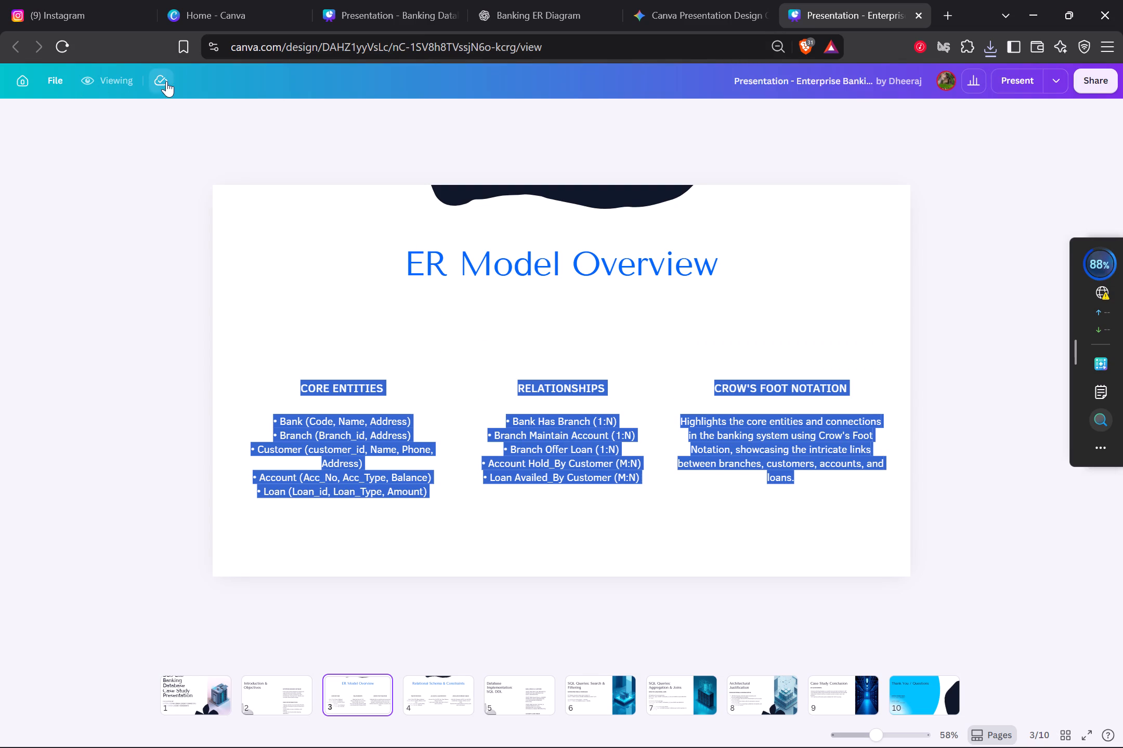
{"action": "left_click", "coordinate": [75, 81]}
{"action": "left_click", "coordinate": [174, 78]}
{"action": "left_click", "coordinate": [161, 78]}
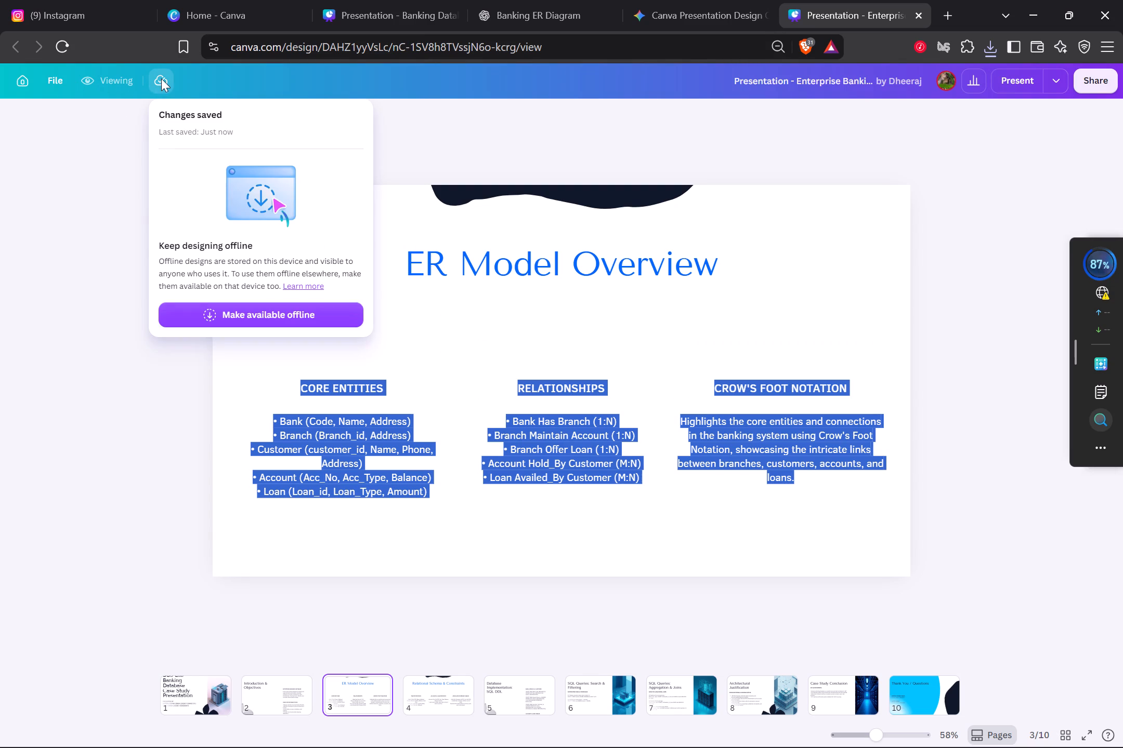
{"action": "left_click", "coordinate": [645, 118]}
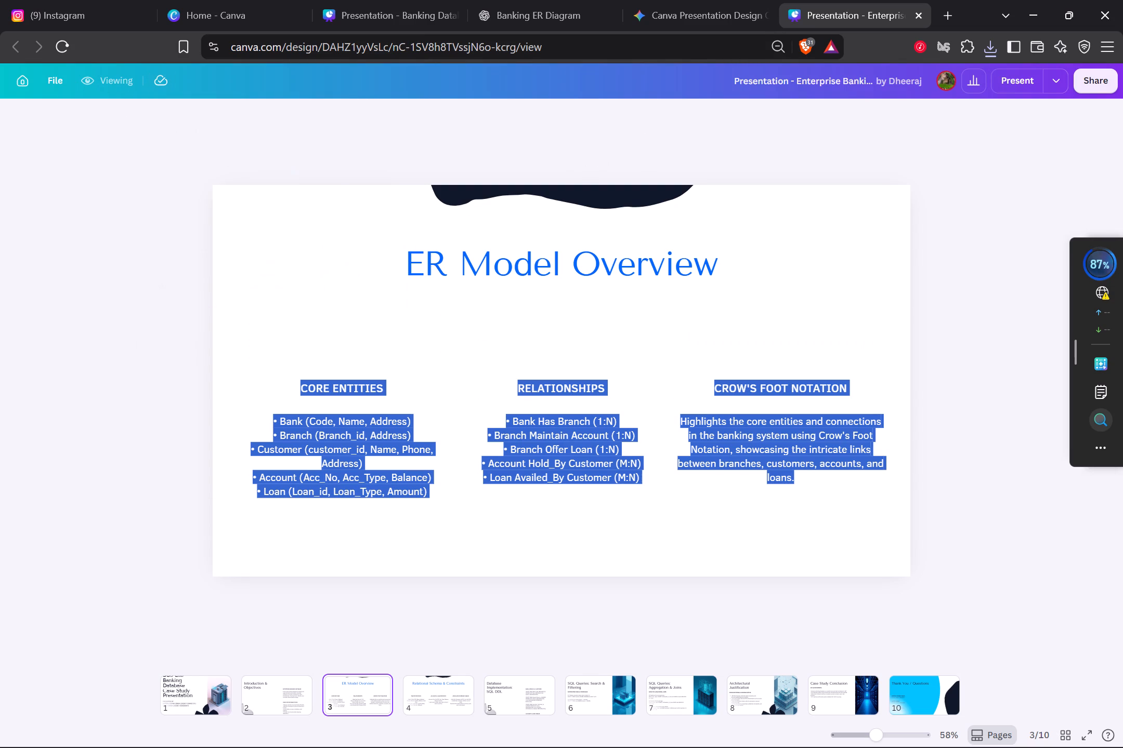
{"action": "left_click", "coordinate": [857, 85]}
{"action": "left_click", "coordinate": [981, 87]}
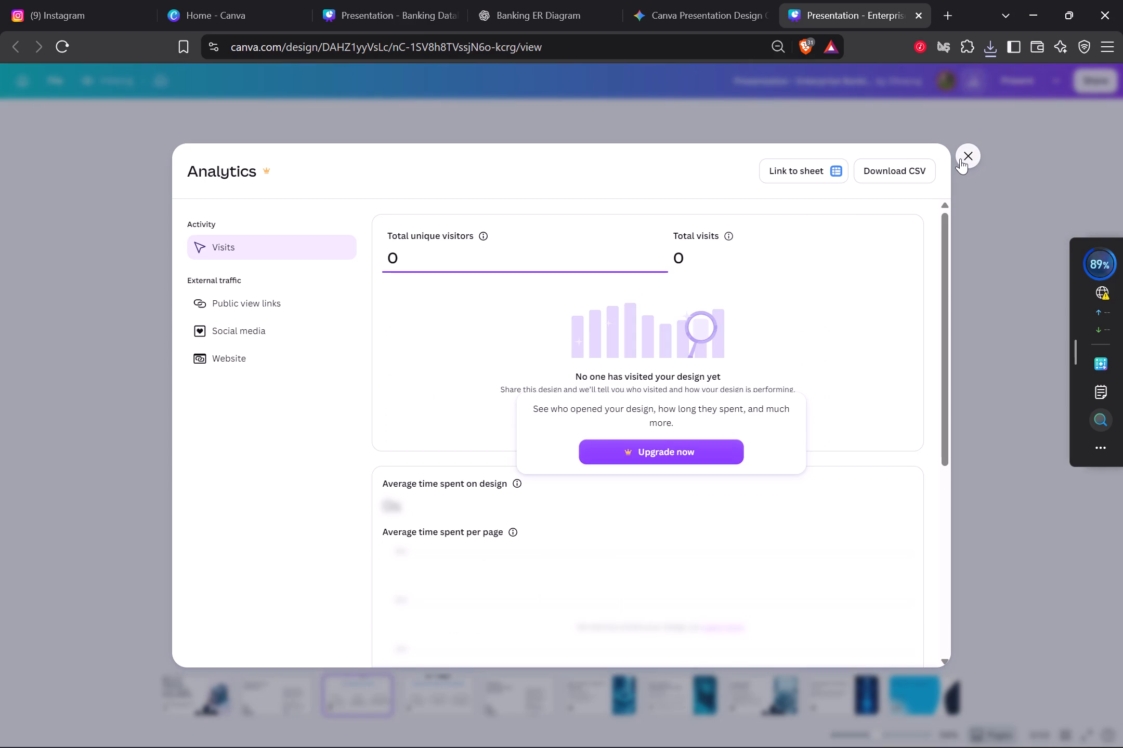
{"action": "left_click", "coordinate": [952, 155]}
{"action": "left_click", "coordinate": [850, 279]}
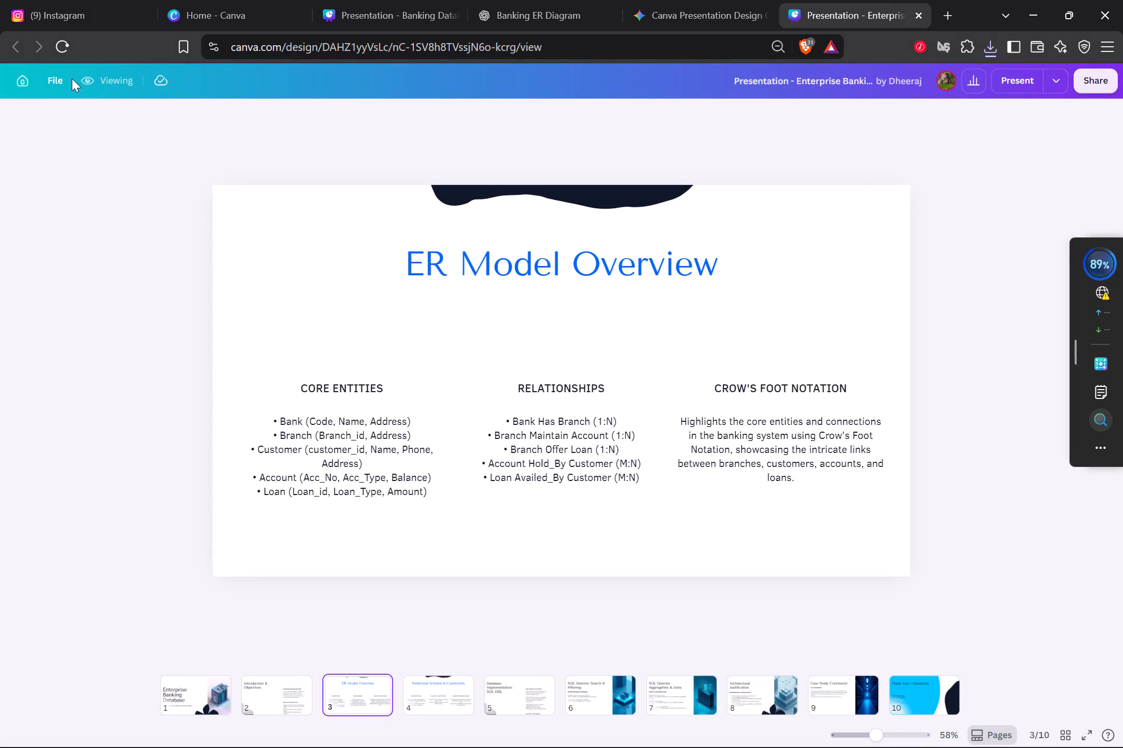
Make a copy of the Enterprise Banking Database presentation and close the original's tab.
{"action": "left_click", "coordinate": [52, 87]}
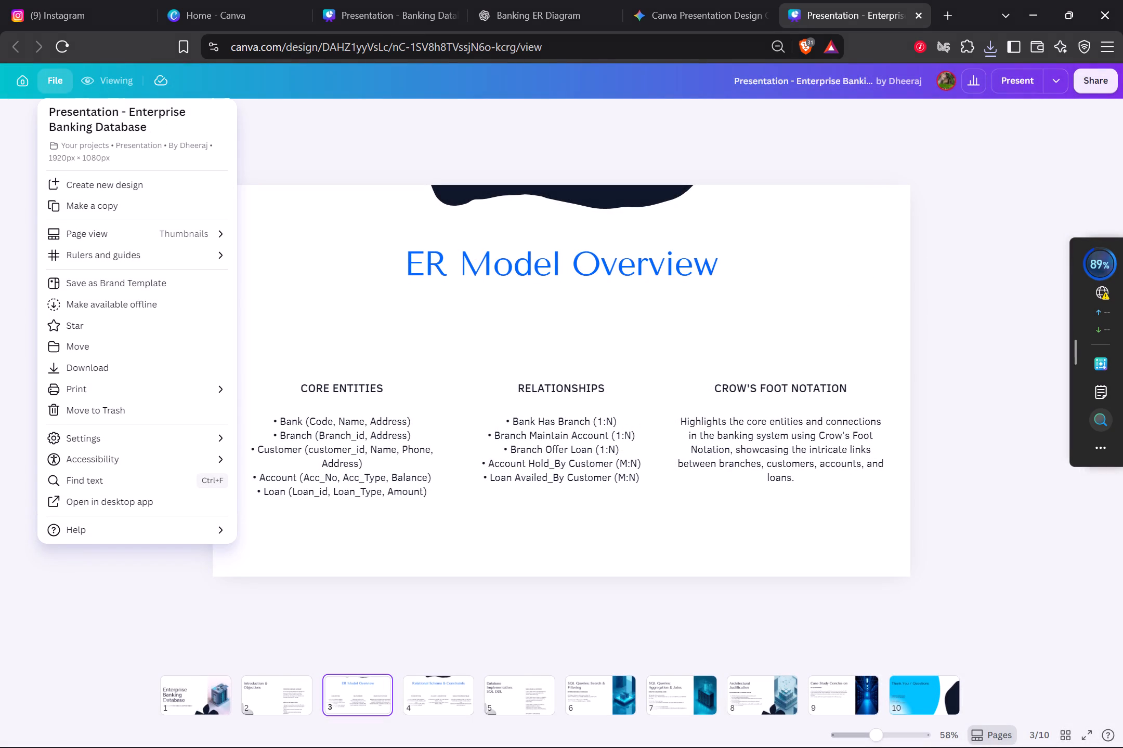
{"action": "left_click", "coordinate": [112, 207]}
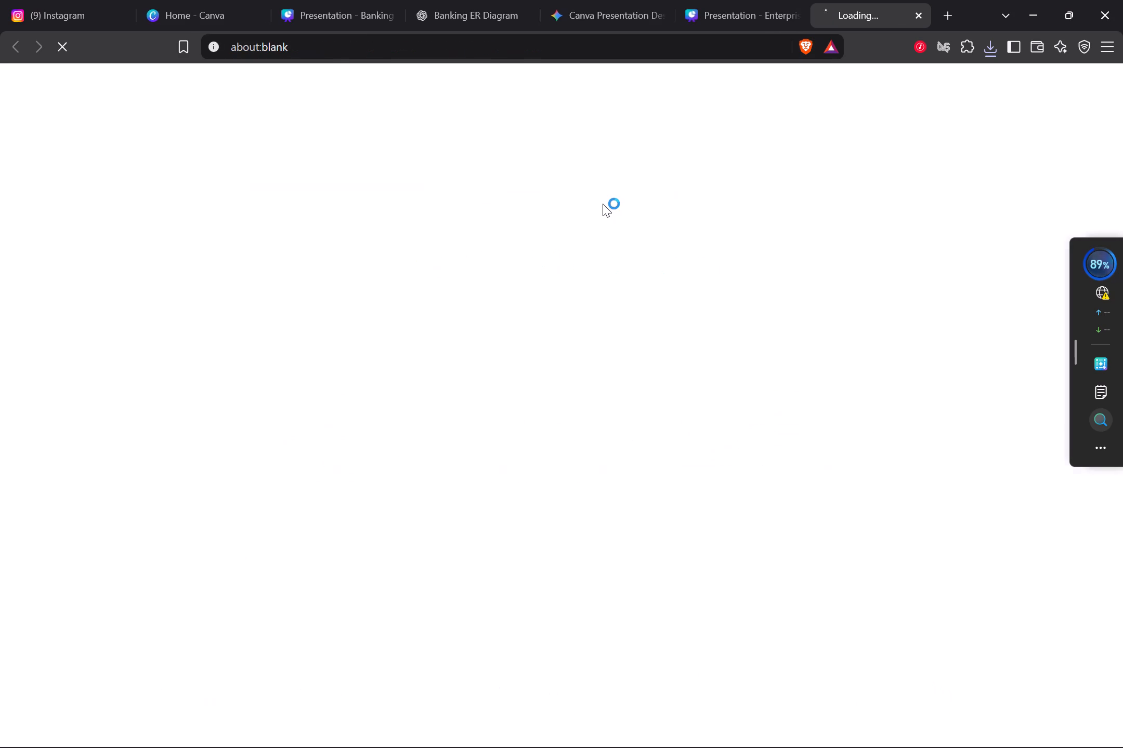
{"action": "left_click", "coordinate": [785, 20]}
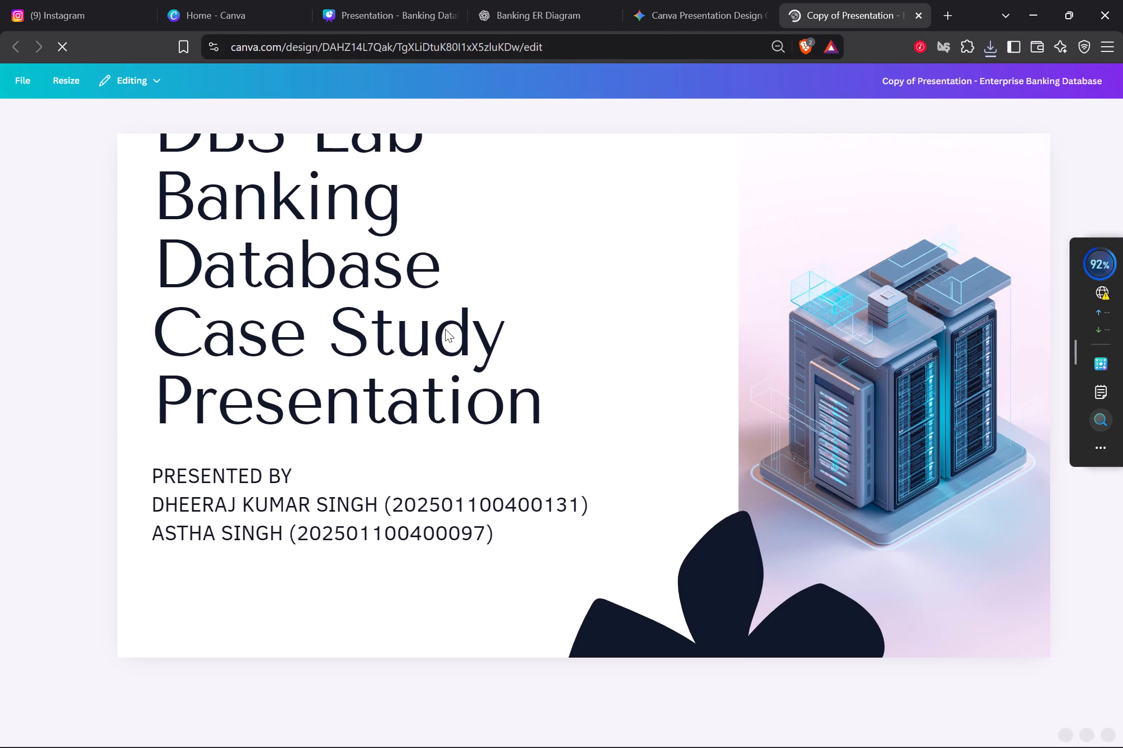
Delete "DBS Lab" from the first line of the title on page 1 of the copied presentation.
{"action": "left_click", "coordinate": [428, 149]}
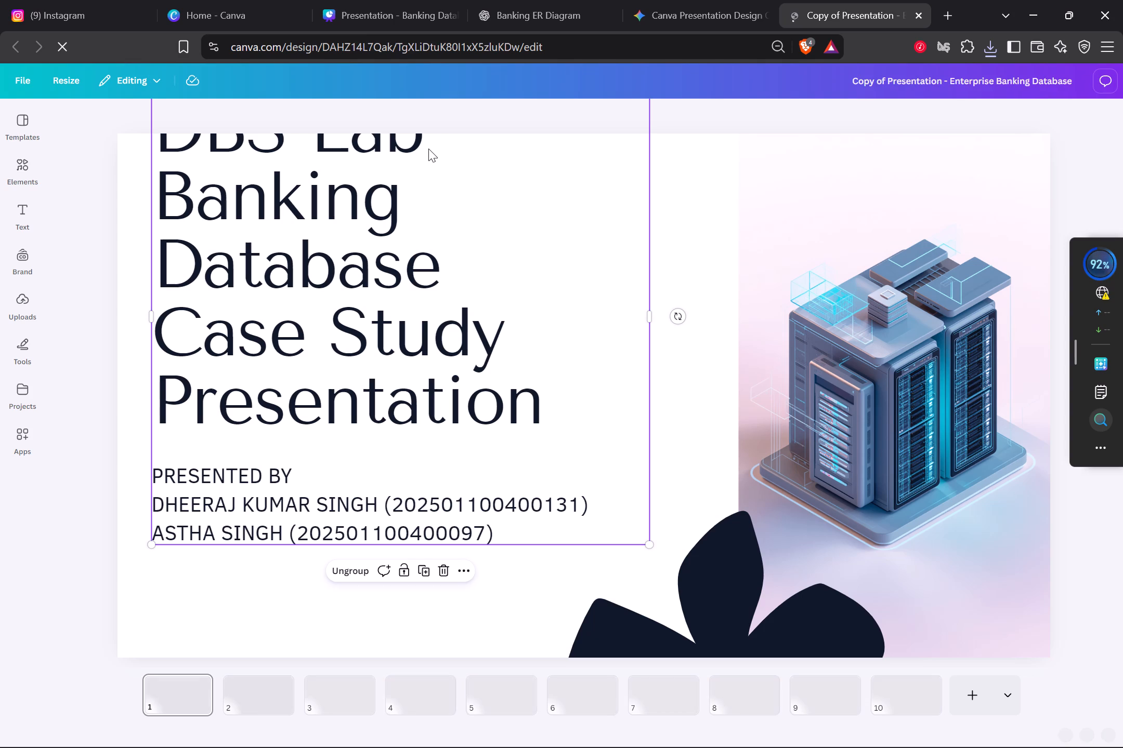
{"action": "left_click", "coordinate": [430, 145]}
{"action": "left_click", "coordinate": [441, 148]}
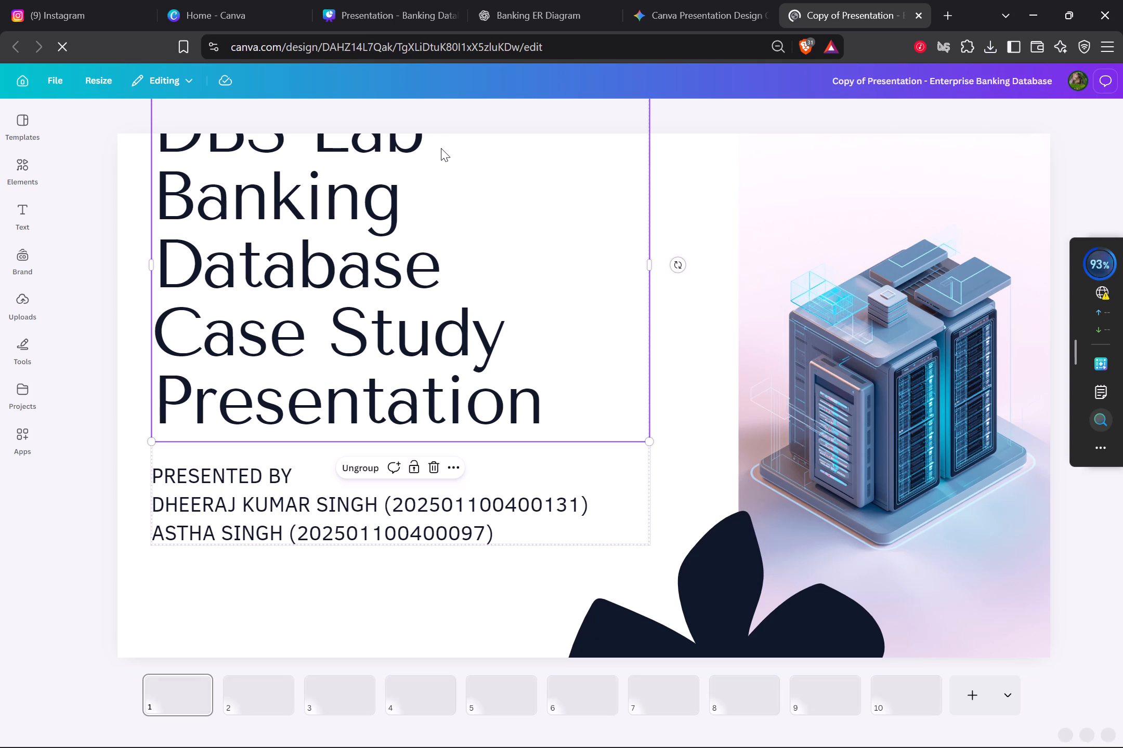
{"action": "left_click", "coordinate": [383, 139]}
{"action": "left_click", "coordinate": [443, 137]}
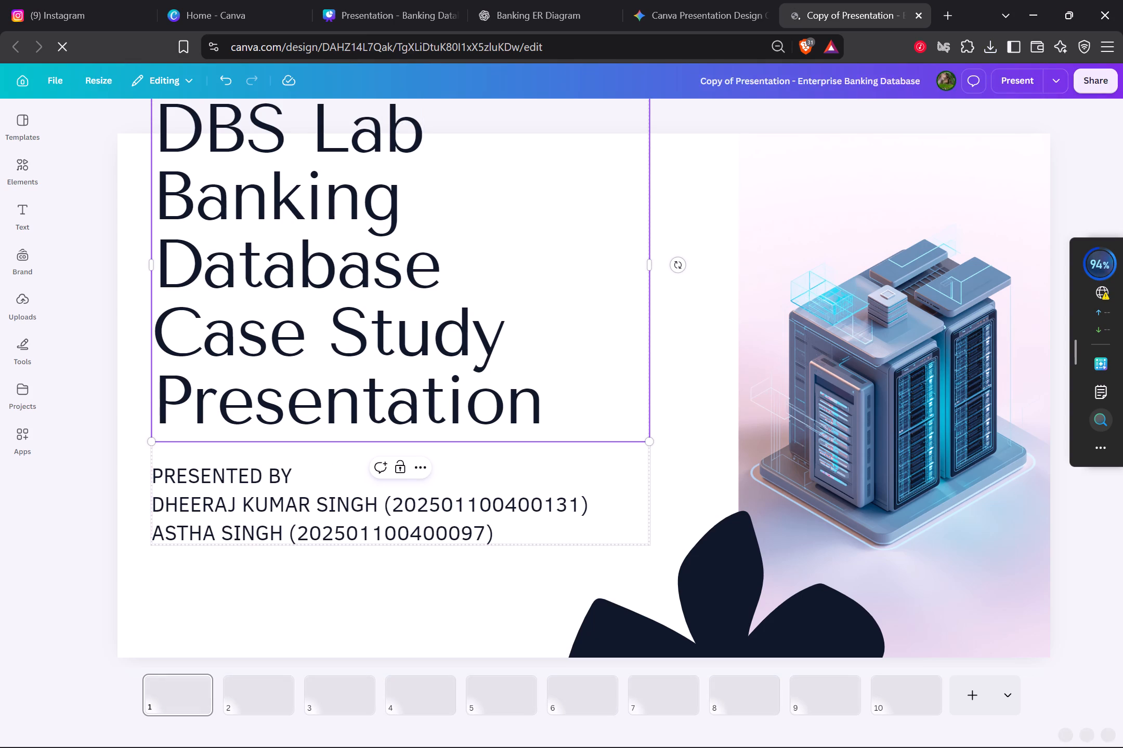
{"action": "scroll", "coordinate": [828, 386], "scroll_direction": "down", "scroll_amount": 2, "text": "ctrl"}
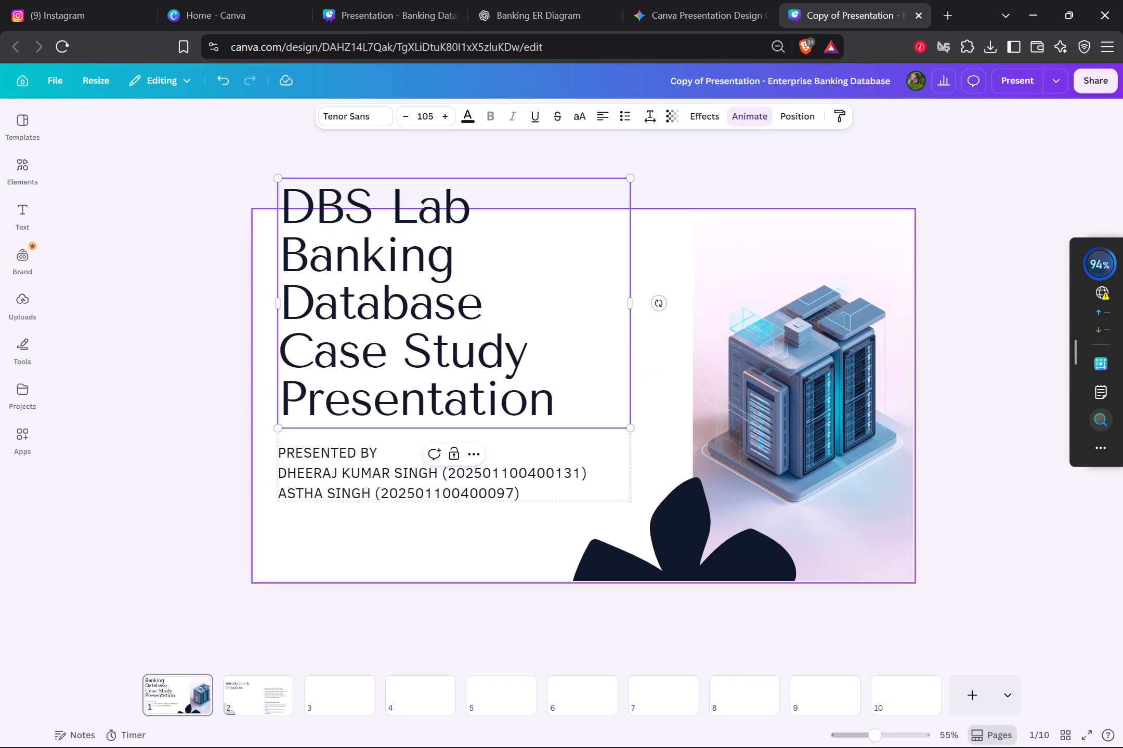
{"action": "key", "text": "ctrl+BackSpace"}
{"action": "key", "text": "ctrl+BackSpace"}
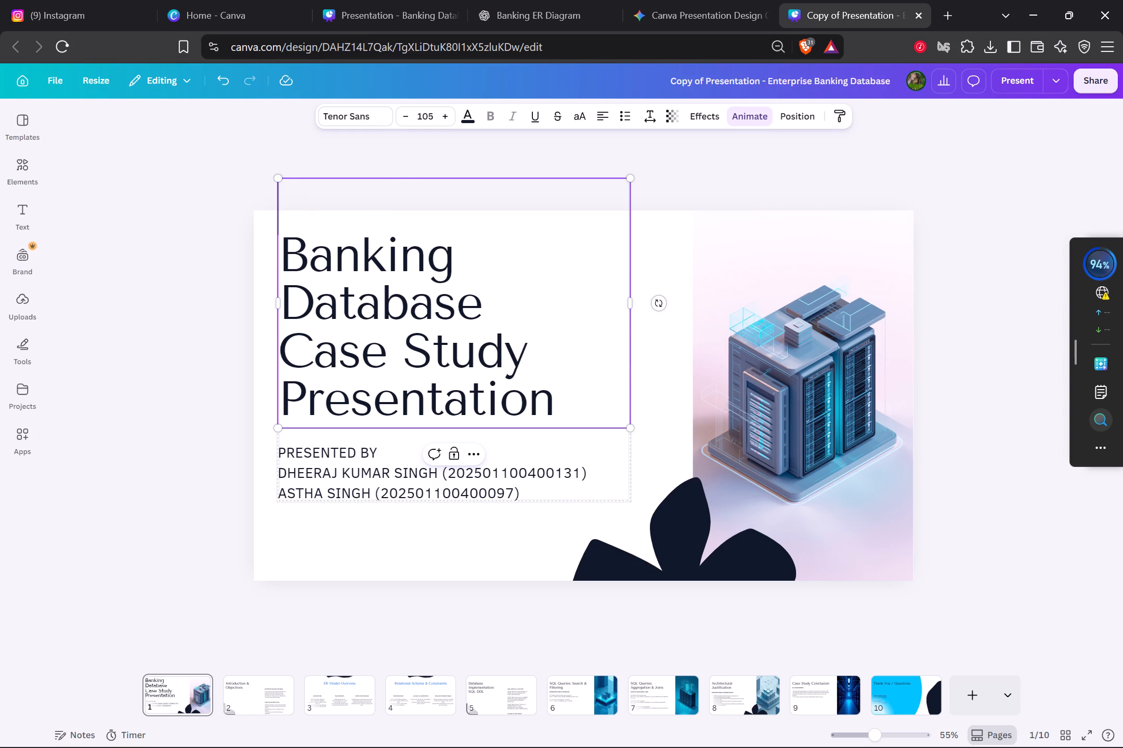
{"action": "left_click", "coordinate": [938, 242]}
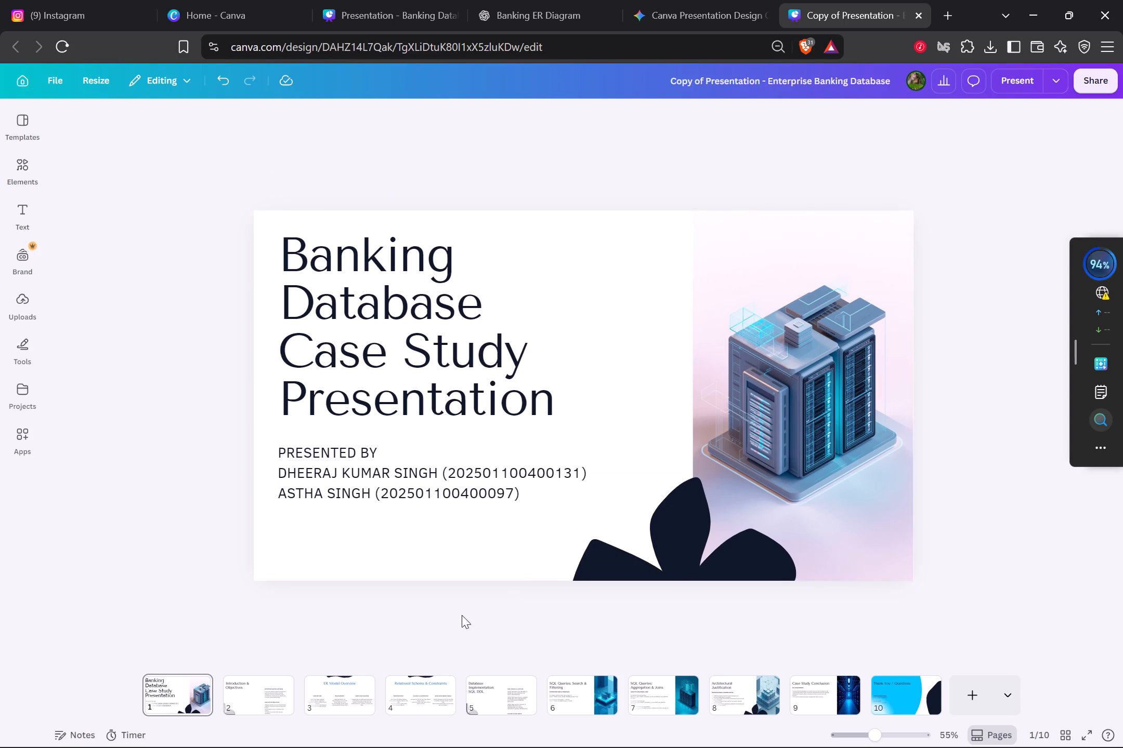
Insert a blank page after ER Model Overview, and delete it together with the Relational Schema & Constraints page.
{"action": "left_click", "coordinate": [248, 686]}
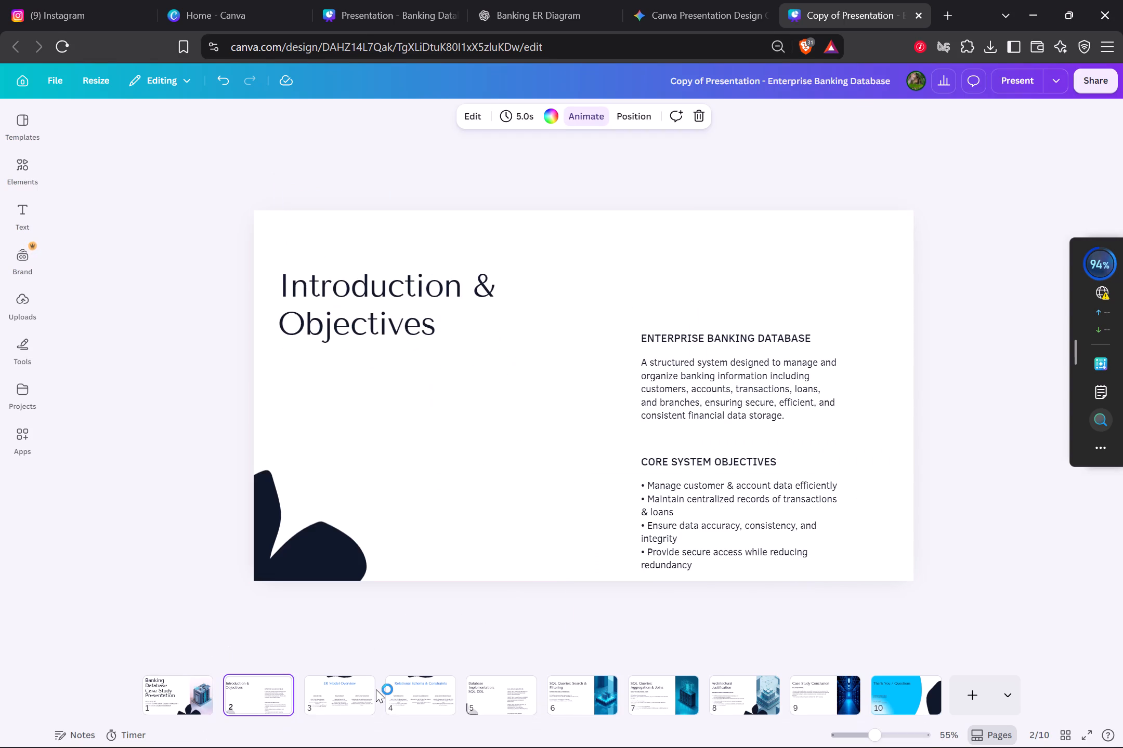
{"action": "left_click", "coordinate": [376, 689]}
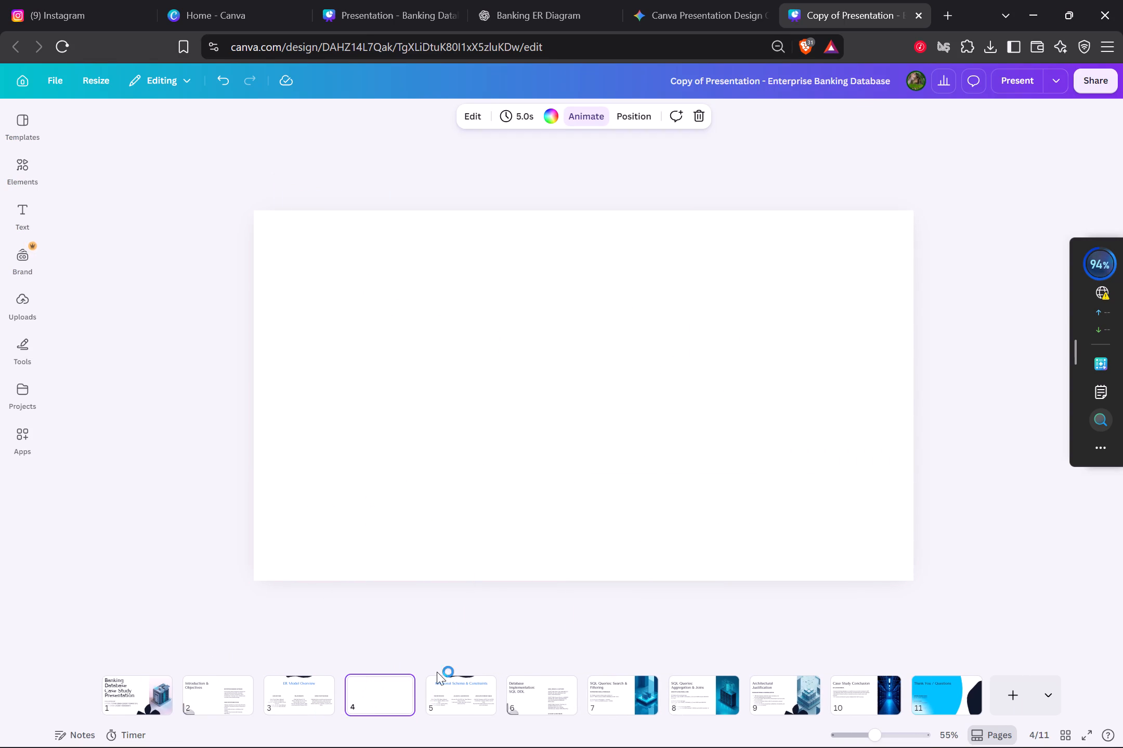
{"action": "key", "text": "BackSpace"}
{"action": "key", "text": "Delete"}
Delete the Core Entities, Relationships and Crow's Foot Notation text blocks from the ER Model Overview page.
{"action": "left_click", "coordinate": [397, 684]}
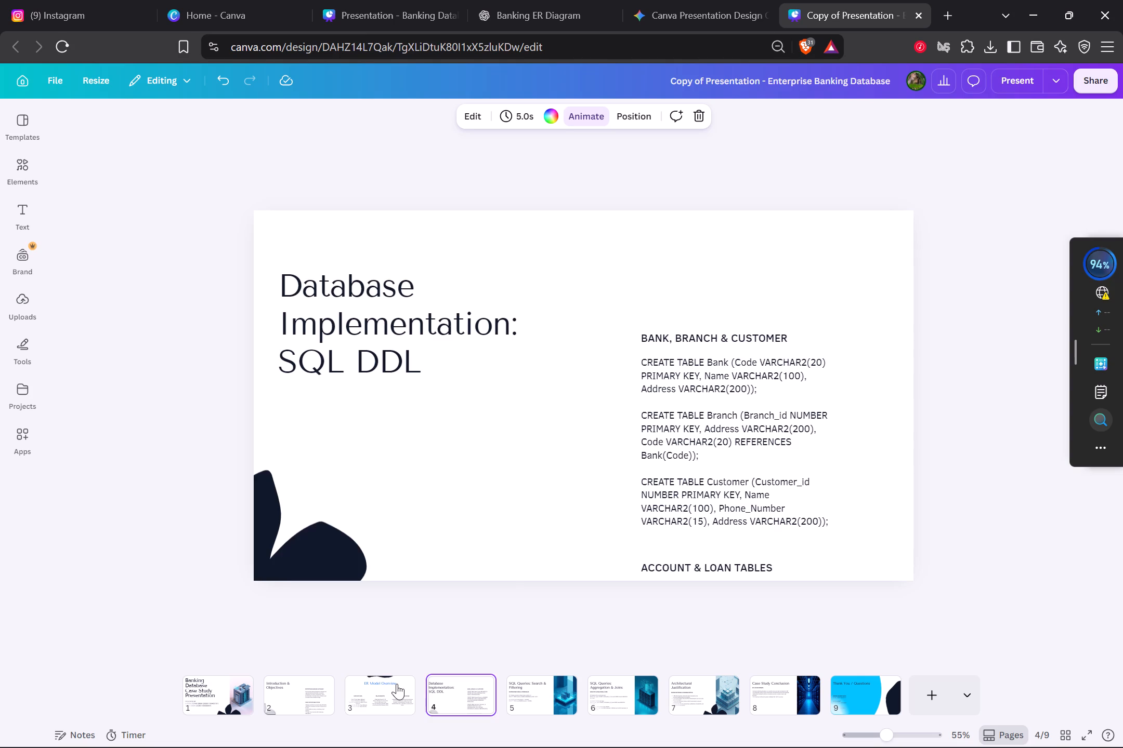
{"action": "left_click", "coordinate": [332, 383]}
{"action": "left_click", "coordinate": [336, 403]}
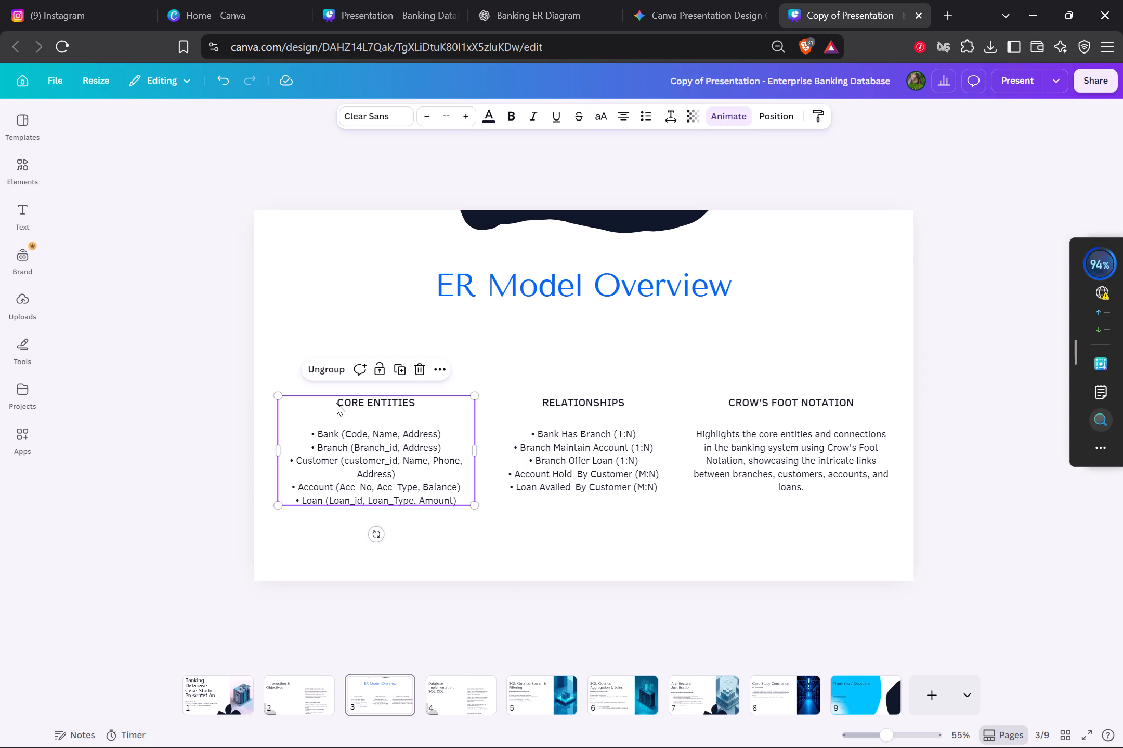
{"action": "key", "text": "Delete"}
{"action": "left_click", "coordinate": [578, 424]}
{"action": "key", "text": "Delete"}
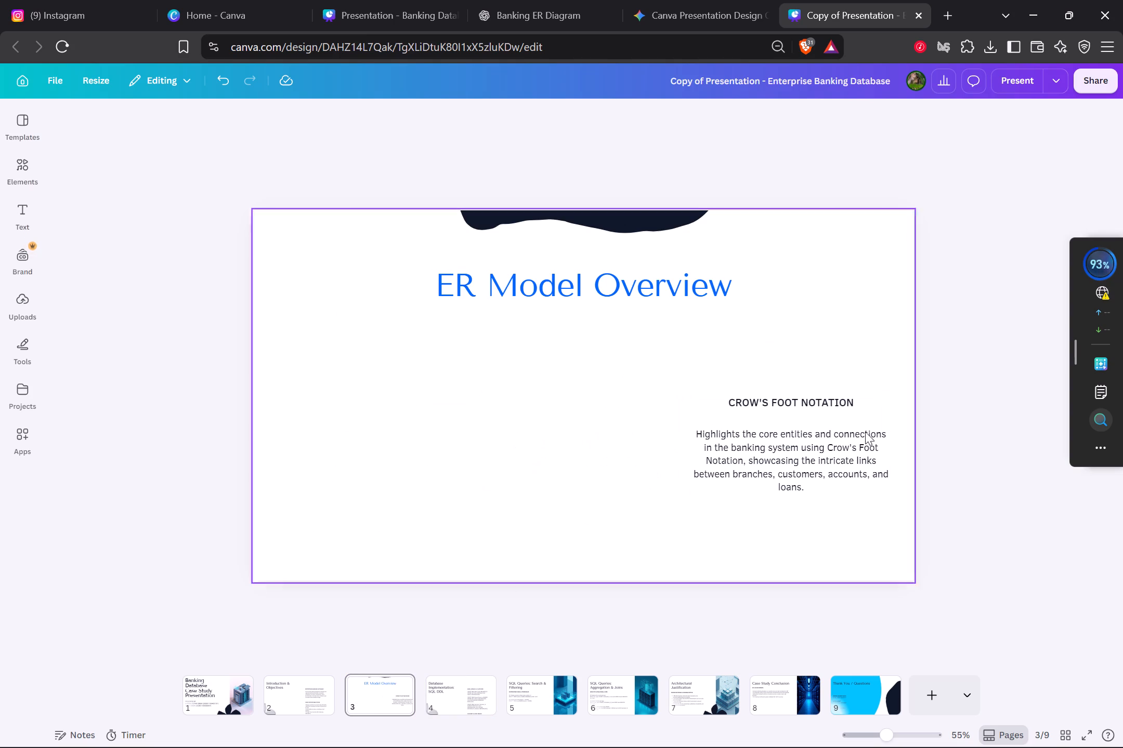
{"action": "left_click", "coordinate": [800, 437]}
{"action": "key", "text": "Delete"}
{"action": "left_click", "coordinate": [959, 38]}
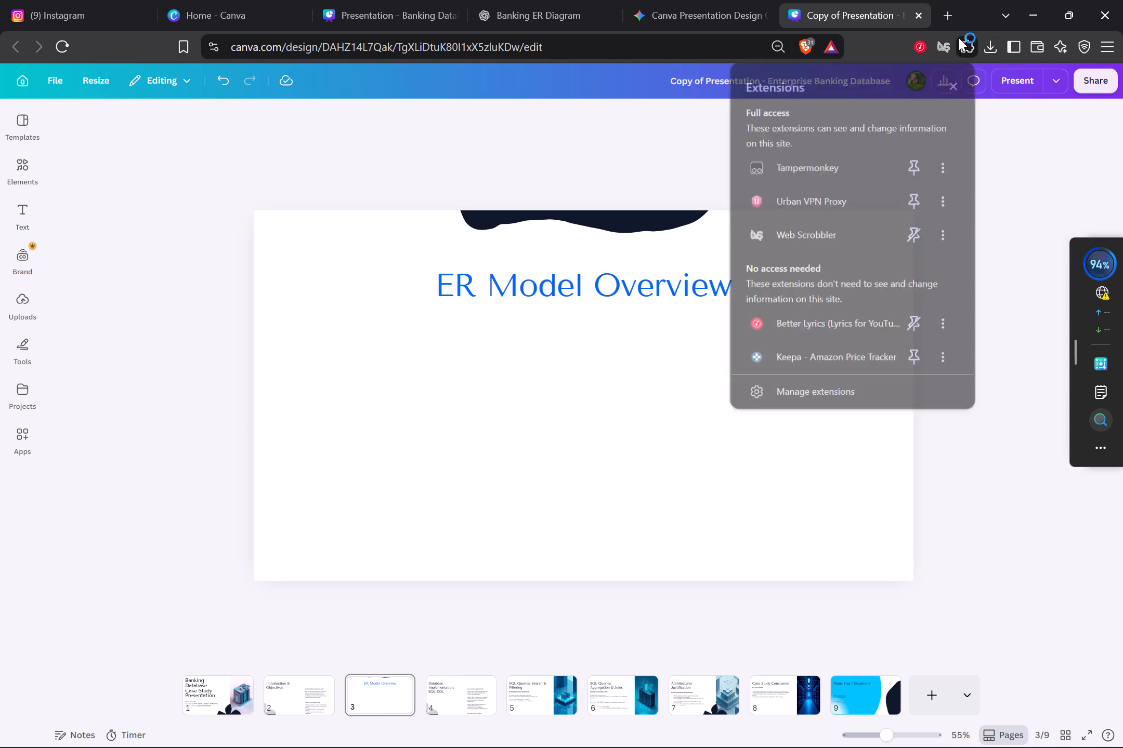
{"action": "left_click", "coordinate": [995, 49]}
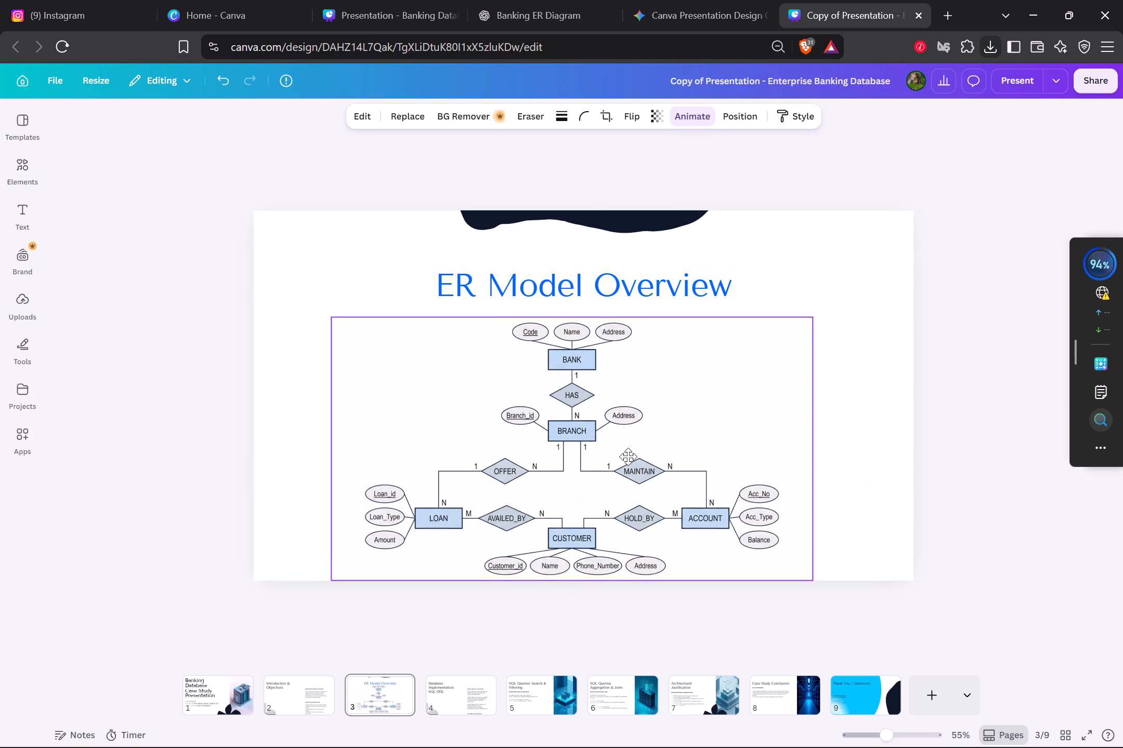
{"action": "left_click_drag", "start_coordinate": [628, 457], "coordinate": [633, 447]}
{"action": "key", "text": "Right"}
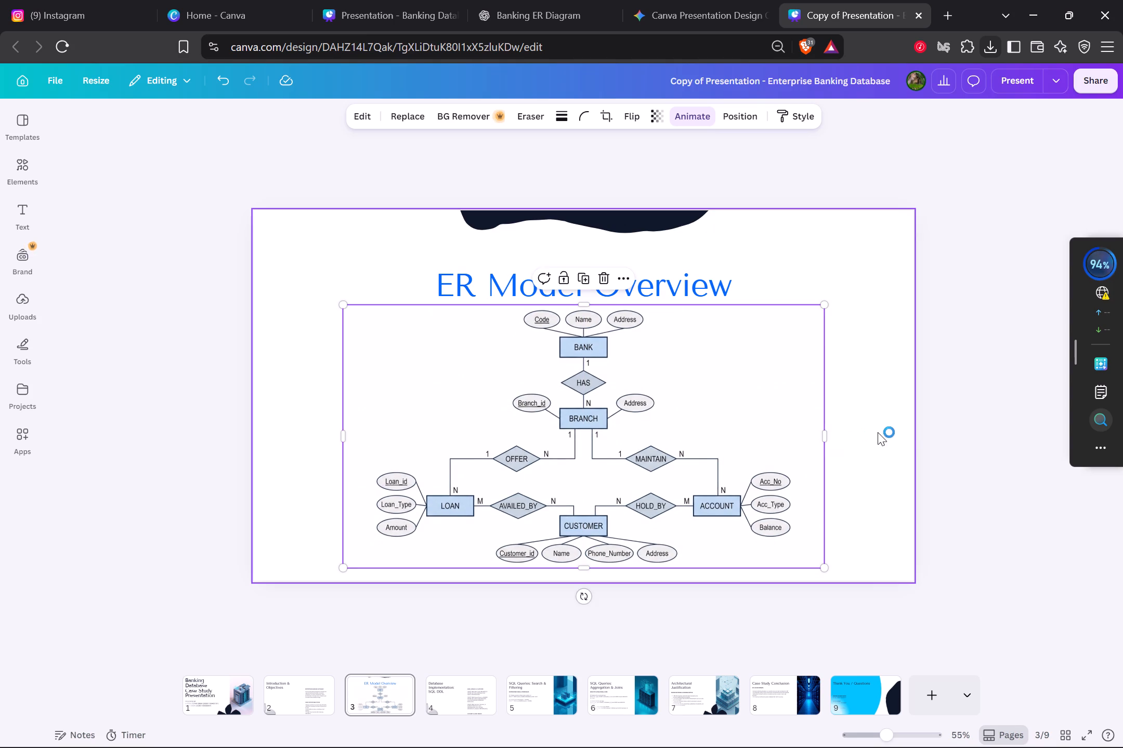
{"action": "left_click", "coordinate": [988, 377]}
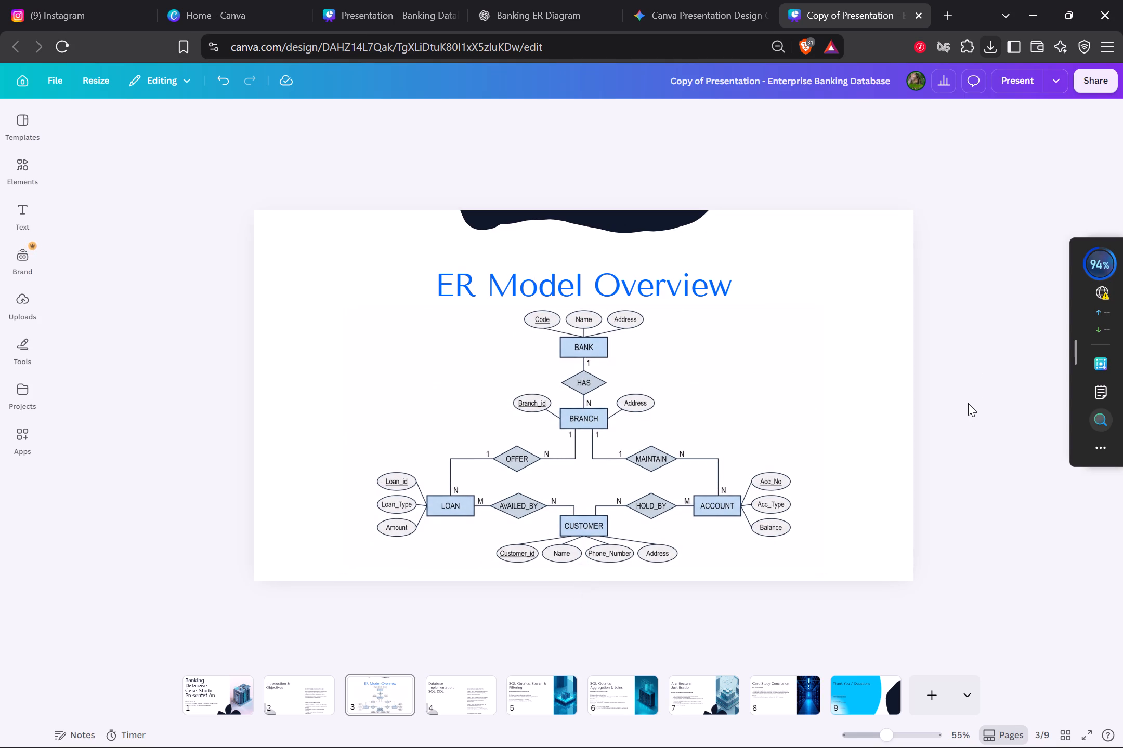
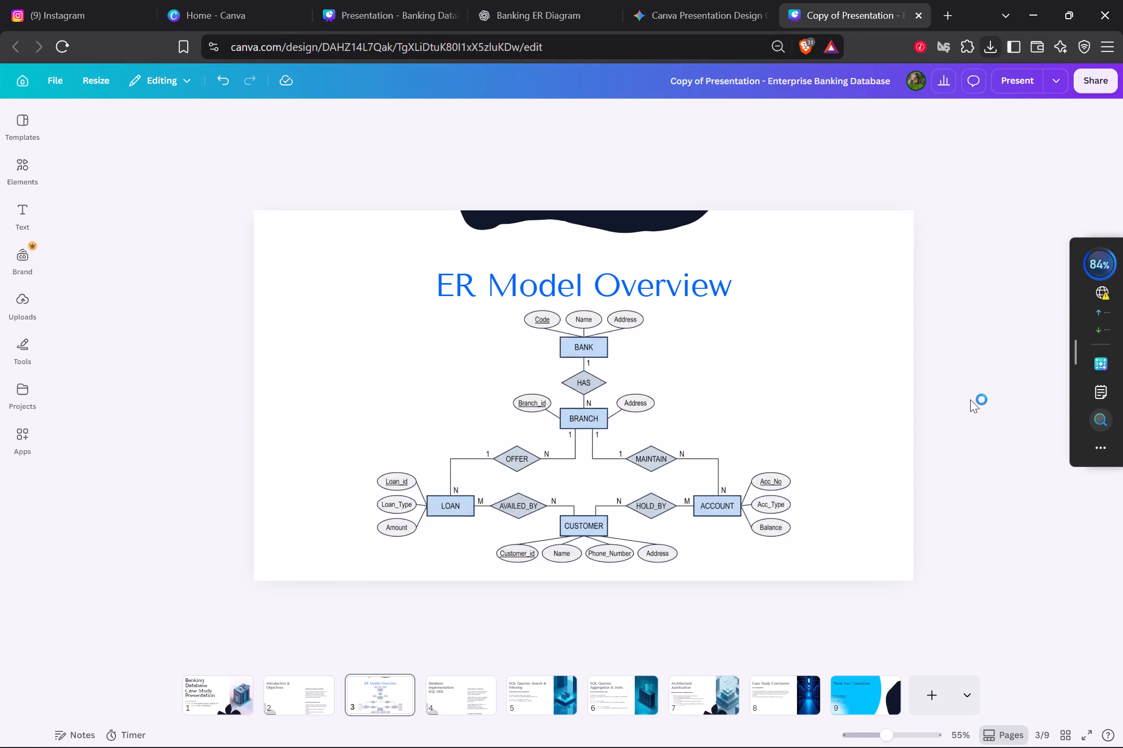
Scale up the grouped CREATE TABLE text on the Database Implementation: SQL DDL page very slightly, keeping it beside the title.
{"action": "key", "text": "Right"}
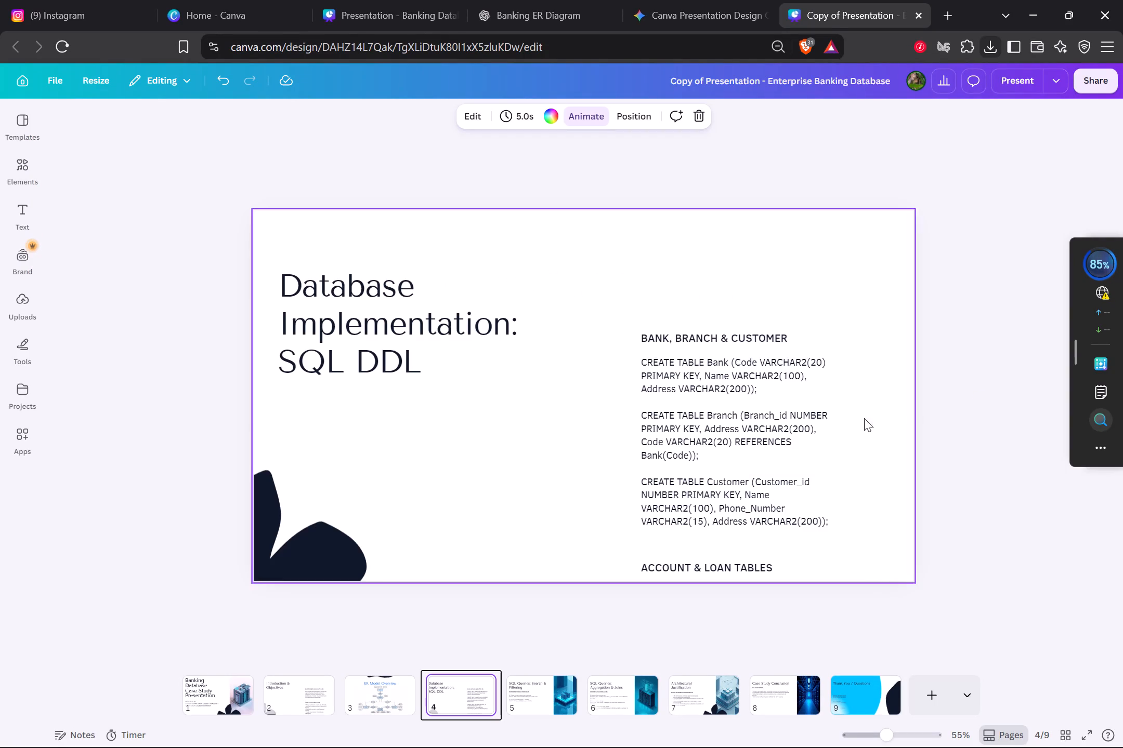
{"action": "left_click", "coordinate": [684, 349]}
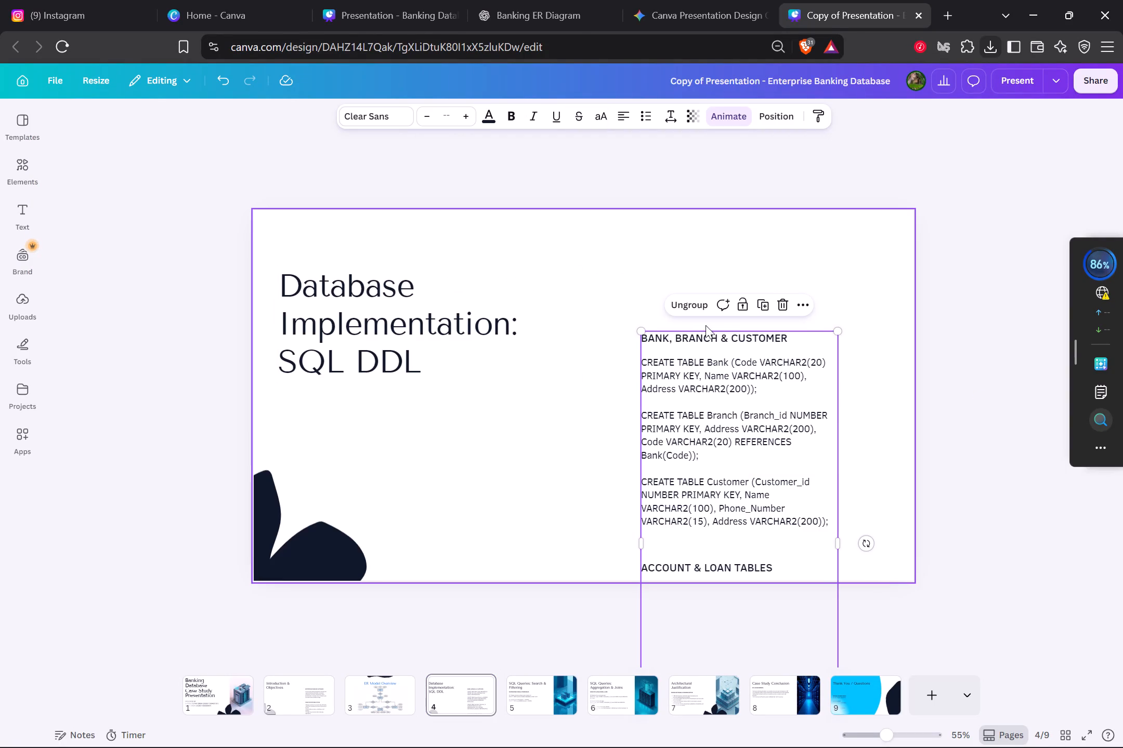
{"action": "left_click", "coordinate": [733, 330]}
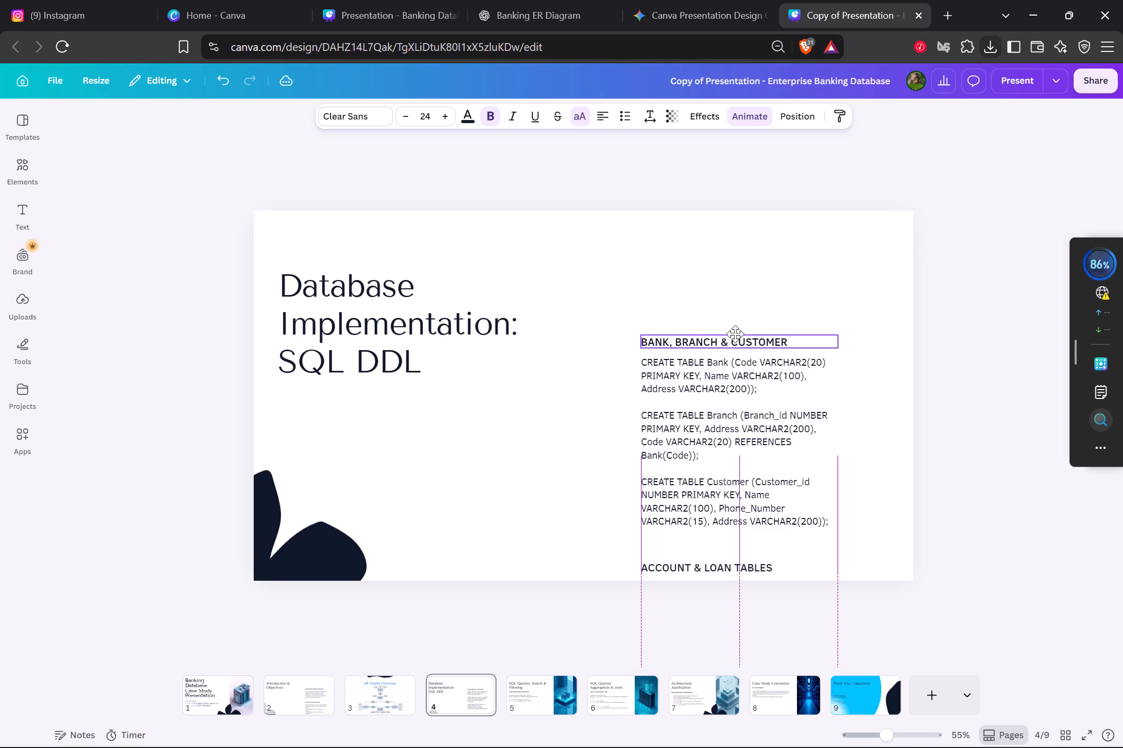
{"action": "left_click", "coordinate": [817, 381]}
{"action": "left_click", "coordinate": [805, 572]}
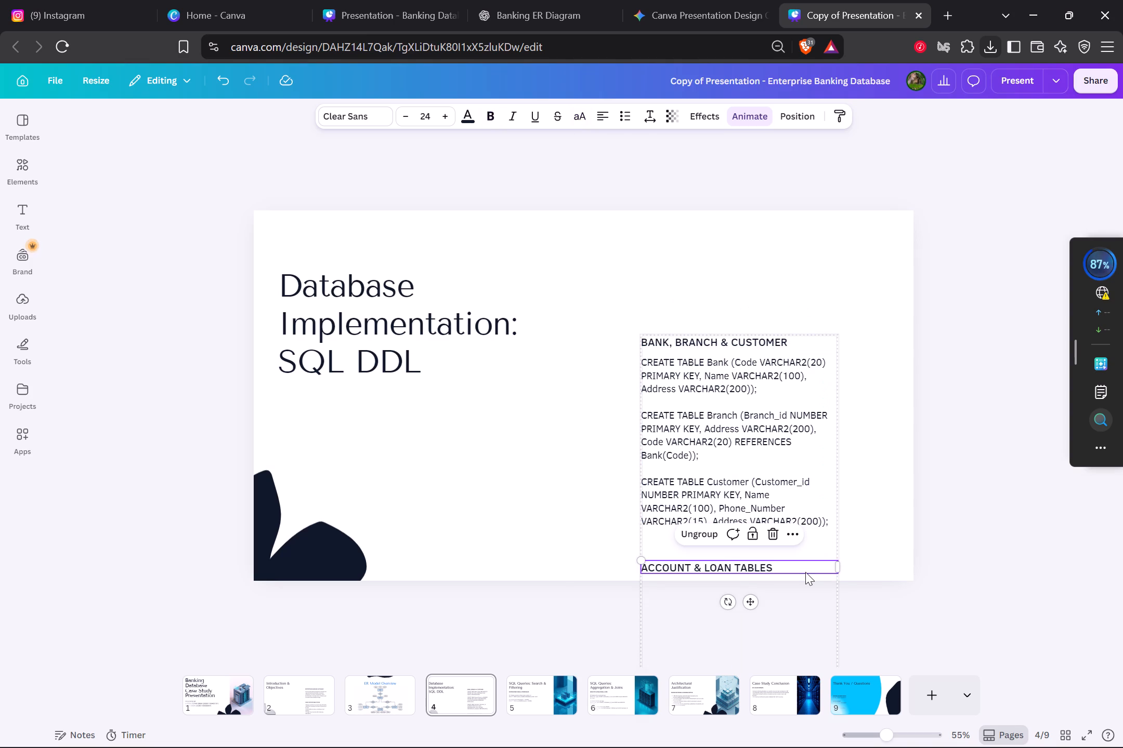
{"action": "left_click", "coordinate": [800, 591]}
{"action": "left_click", "coordinate": [798, 607]}
{"action": "scroll", "coordinate": [1101, 509], "scroll_direction": "down", "scroll_amount": 4}
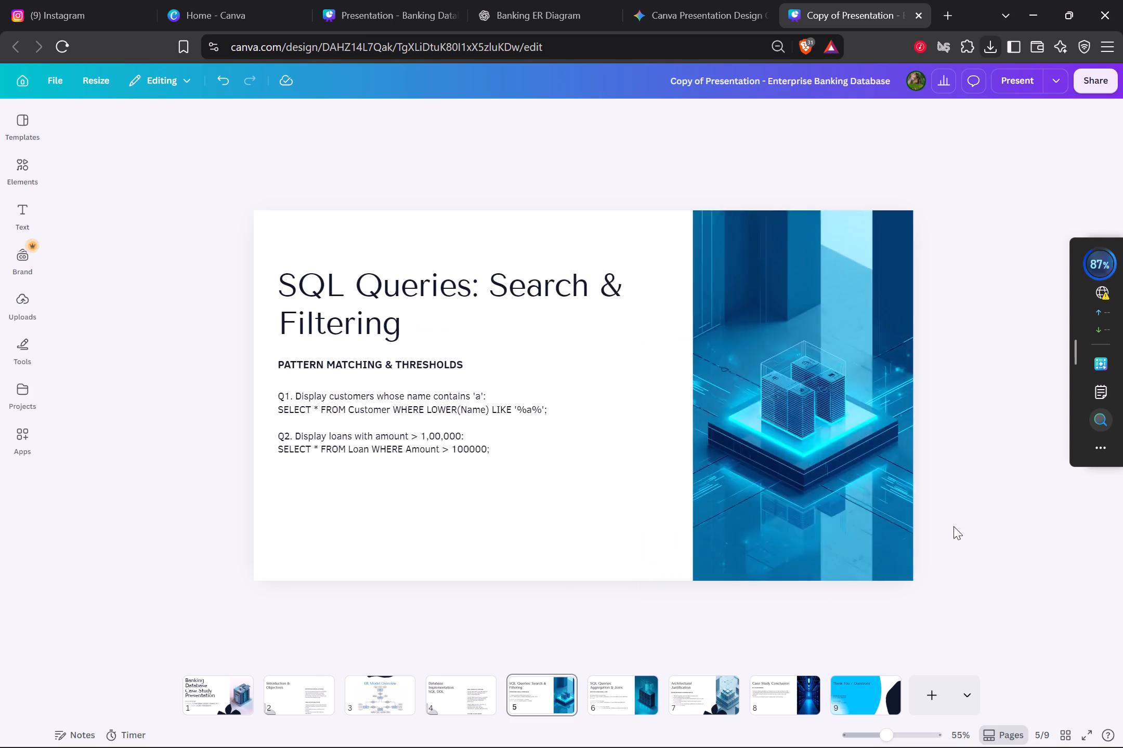
{"action": "scroll", "coordinate": [954, 526], "scroll_direction": "up", "scroll_amount": 3}
{"action": "left_click", "coordinate": [834, 408]}
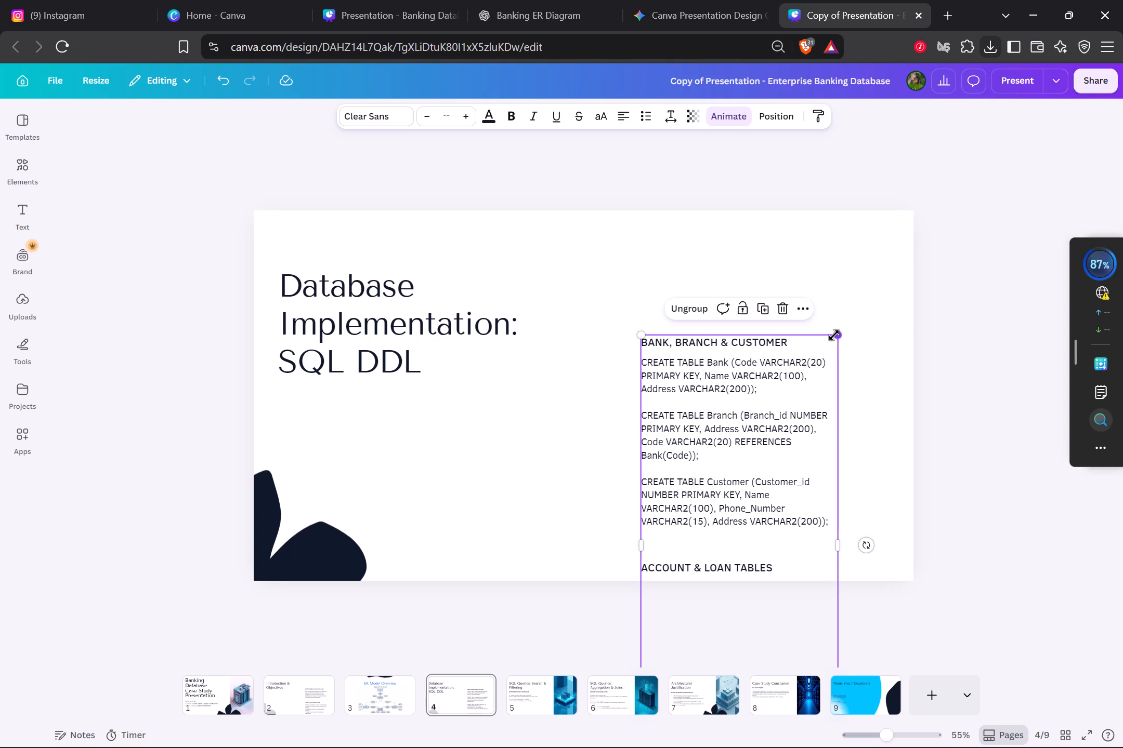
{"action": "left_click", "coordinate": [838, 485]}
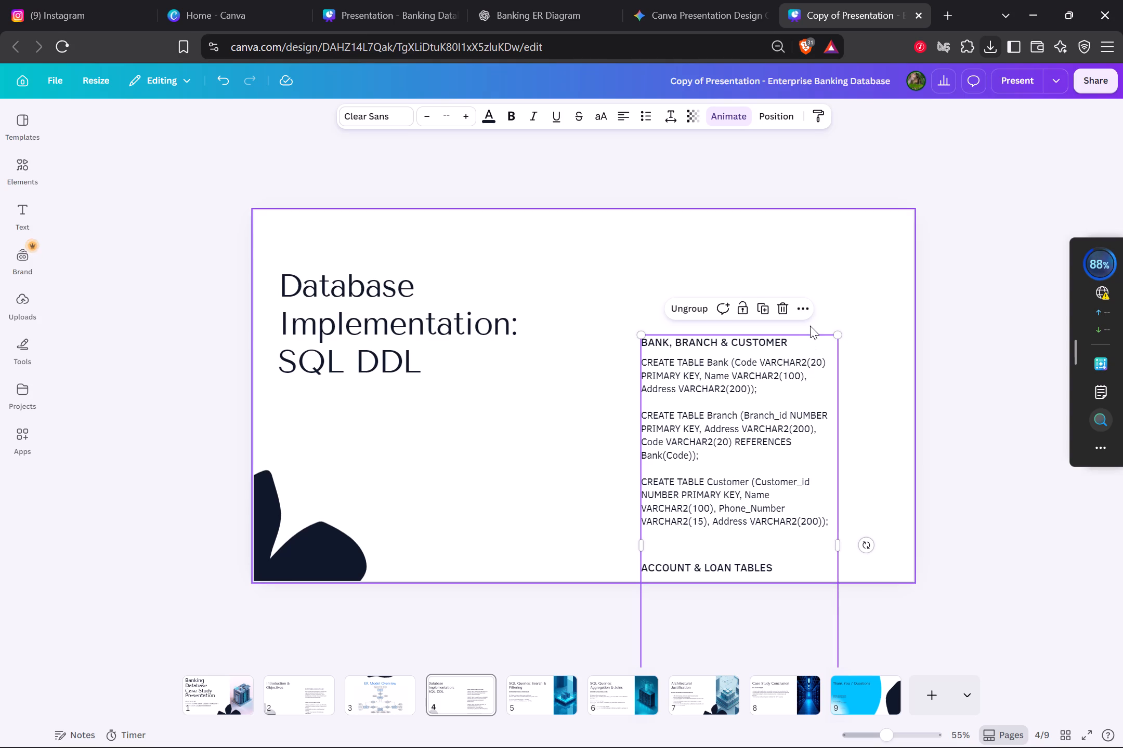
{"action": "left_click_drag", "start_coordinate": [840, 333], "coordinate": [954, 217]}
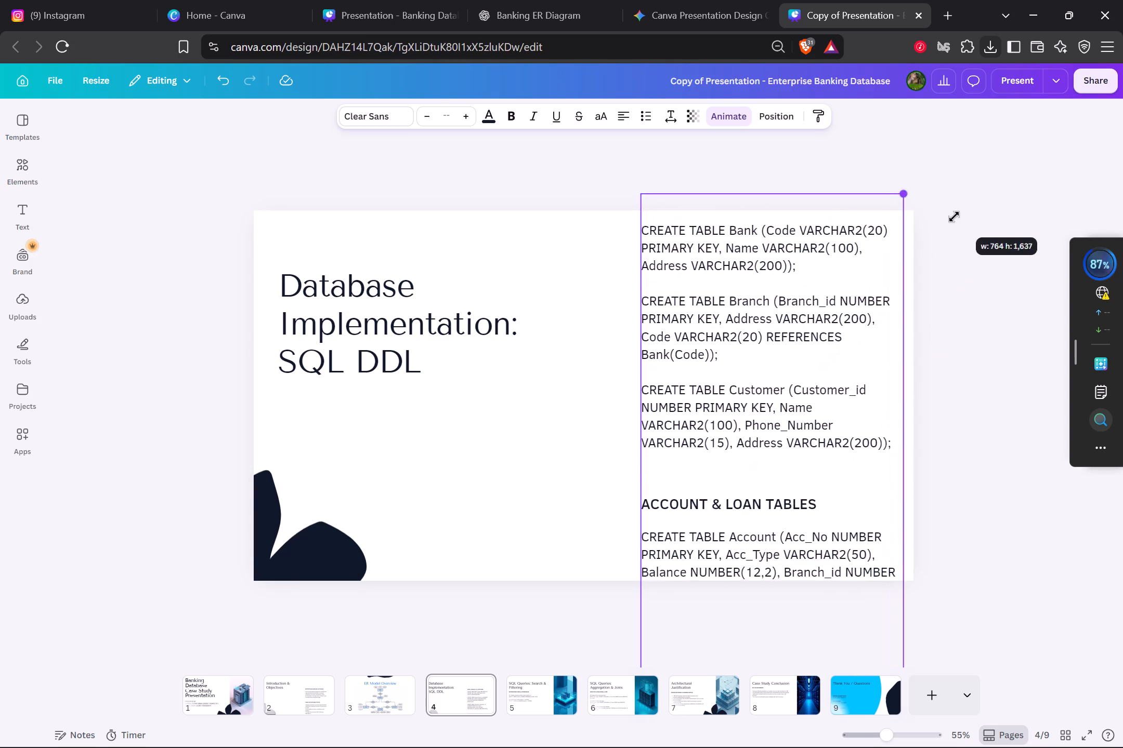
{"action": "left_click_drag", "start_coordinate": [954, 217], "coordinate": [863, 338]}
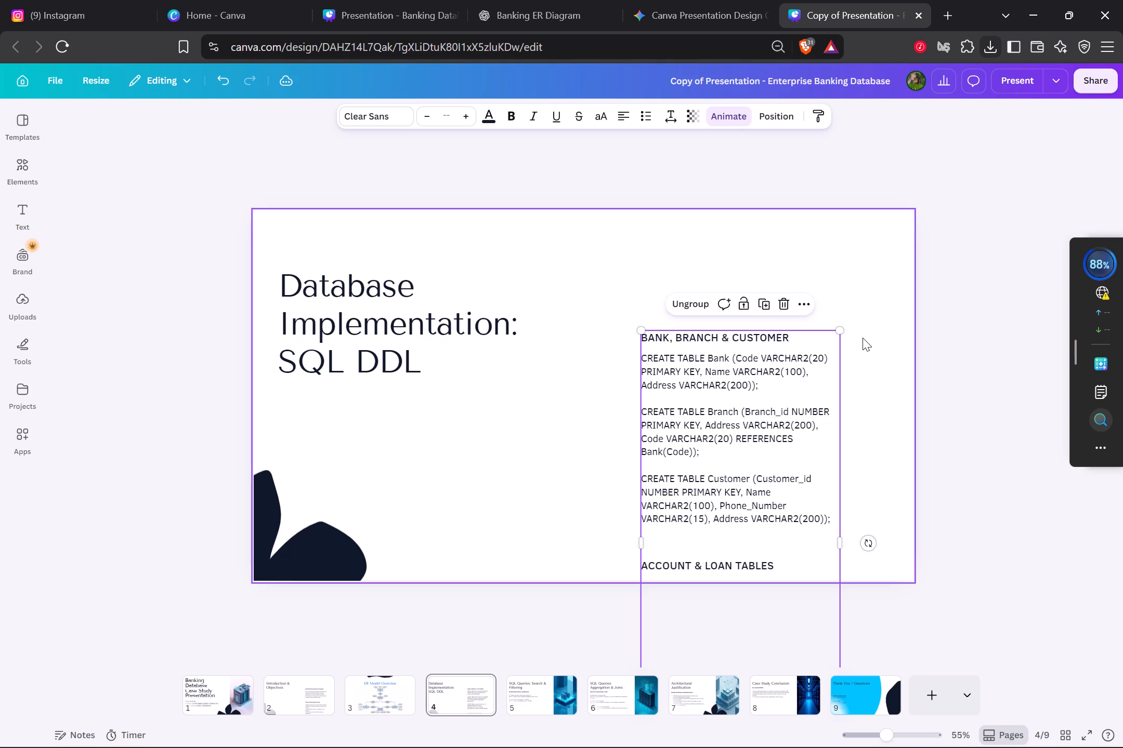
Move the grouped CREATE TABLE text up until its Bank, Branch & Customer heading sits near the page's top edge.
{"action": "key", "text": "Up"}
{"action": "key", "text": "Up"}
{"action": "key", "text": "Up"}
{"action": "key", "text": "Up"}
{"action": "key", "text": "Up"}
{"action": "key", "text": "Up"}
{"action": "key", "text": "Up"}
{"action": "key", "text": "Up"}
{"action": "key", "text": "Up"}
{"action": "key", "text": "Up"}
{"action": "key", "text": "Up"}
{"action": "key", "text": "Up"}
{"action": "key", "text": "Up"}
{"action": "key", "text": "Up"}
{"action": "key", "text": "Up"}
{"action": "key", "text": "Up"}
{"action": "key", "text": "Up"}
{"action": "key", "text": "Up"}
{"action": "key", "text": "Up"}
{"action": "key", "text": "Up"}
{"action": "key", "text": "Up"}
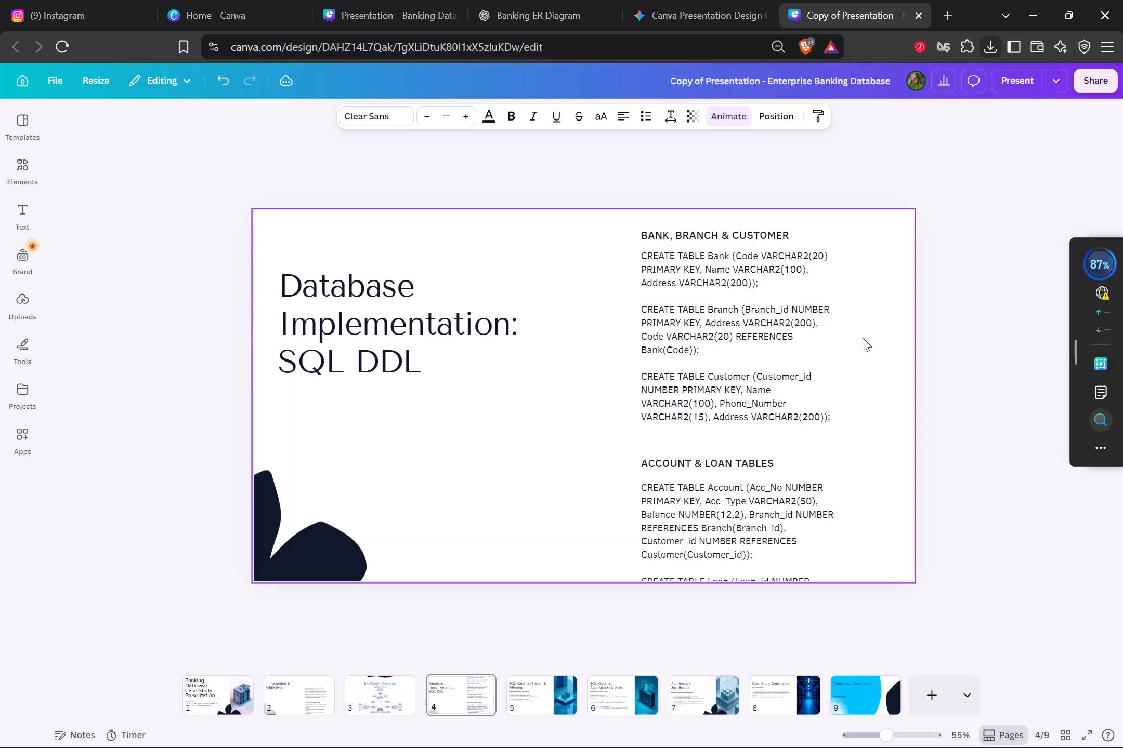
Widen the CREATE TABLE text group to the page's right edge so the Account and Loan definitions fit on the page.
{"action": "left_click", "coordinate": [683, 275]}
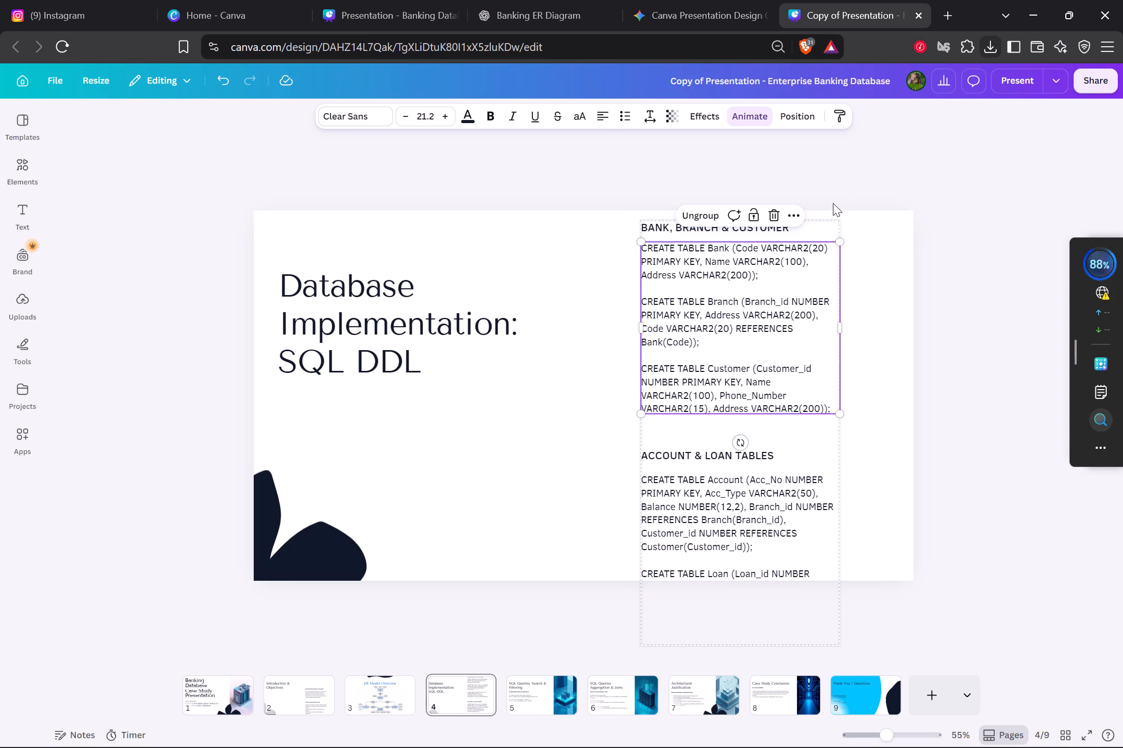
{"action": "left_click", "coordinate": [832, 225]}
{"action": "left_click", "coordinate": [833, 329]}
{"action": "left_click", "coordinate": [802, 431]}
{"action": "left_click", "coordinate": [800, 486]}
{"action": "left_click", "coordinate": [803, 562]}
{"action": "left_click", "coordinate": [804, 489]}
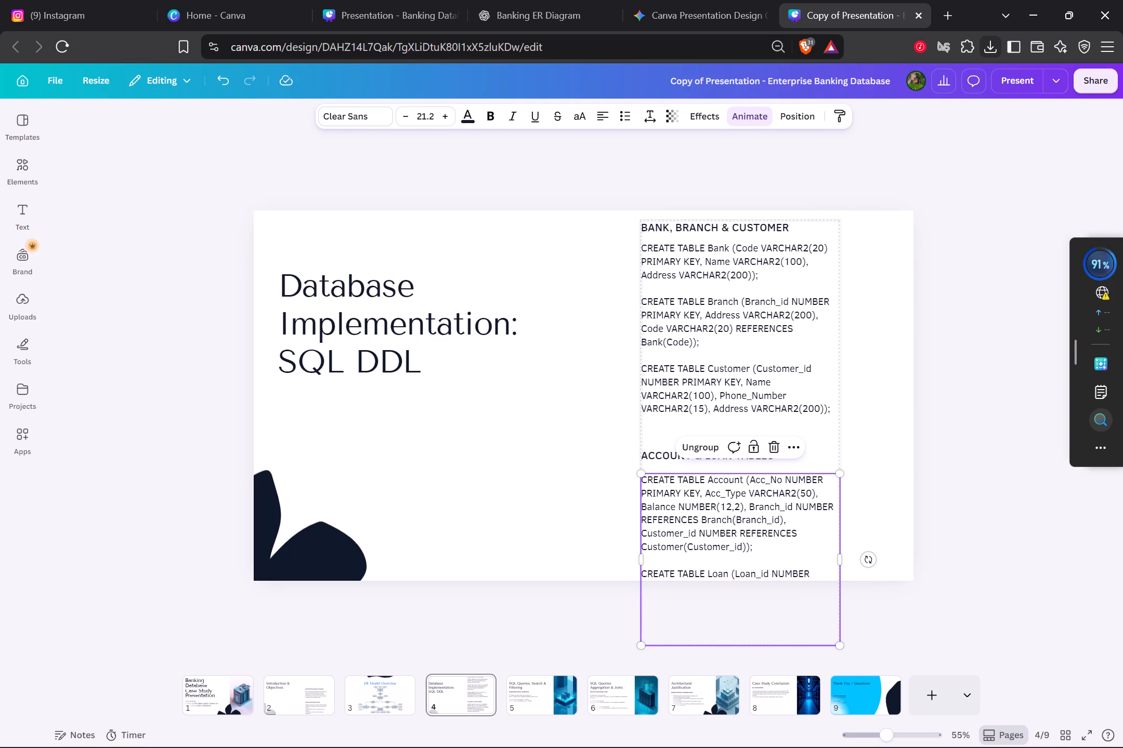
{"action": "left_click", "coordinate": [806, 460]}
{"action": "left_click", "coordinate": [826, 445]}
{"action": "left_click", "coordinate": [824, 438]}
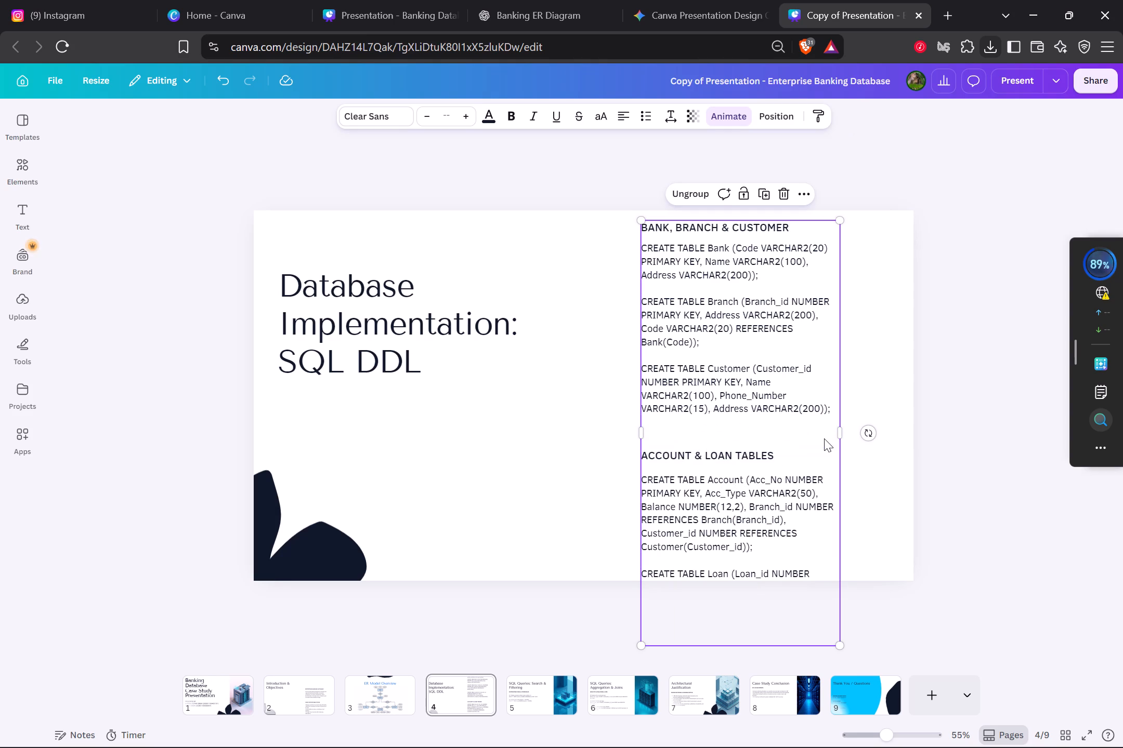
{"action": "left_click", "coordinate": [844, 648]}
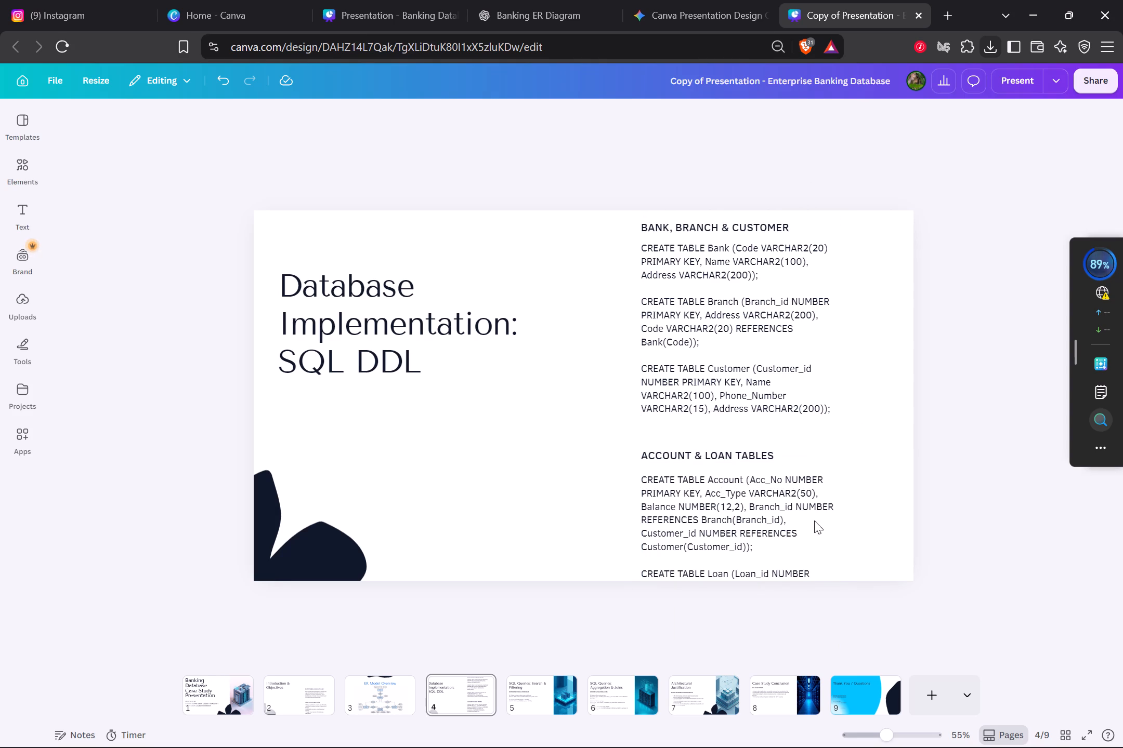
{"action": "left_click", "coordinate": [837, 423]}
{"action": "left_click_drag", "start_coordinate": [843, 433], "coordinate": [954, 449]}
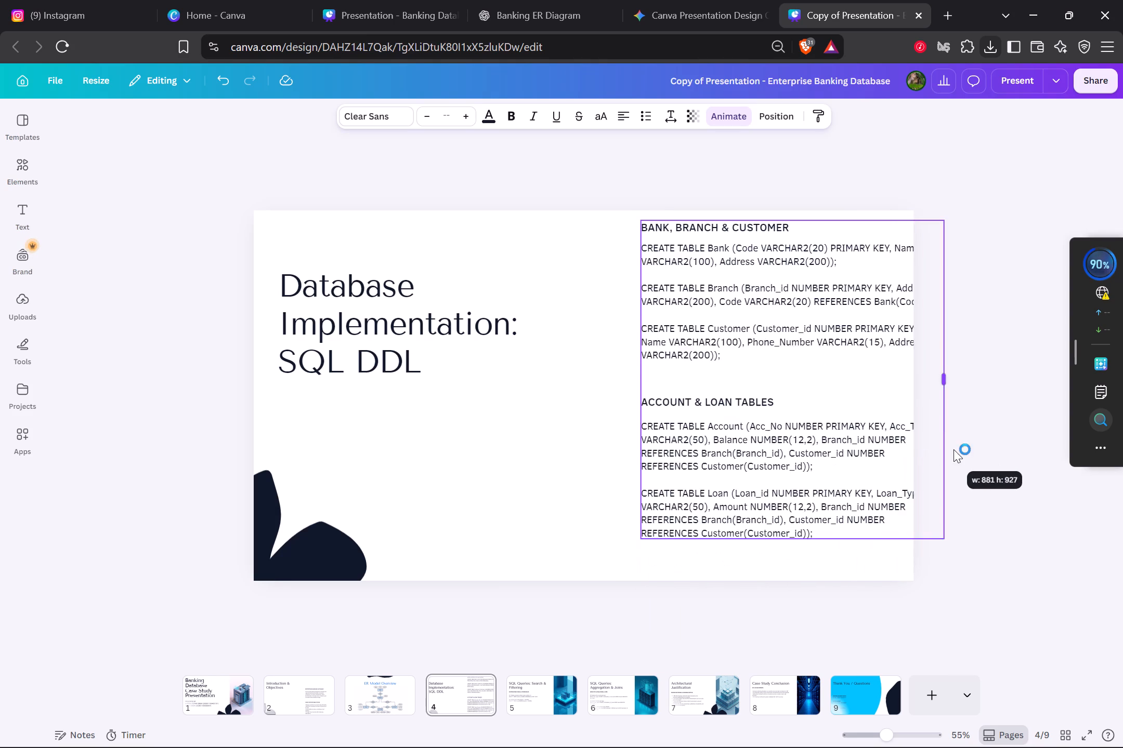
{"action": "left_click_drag", "start_coordinate": [954, 449], "coordinate": [916, 445]}
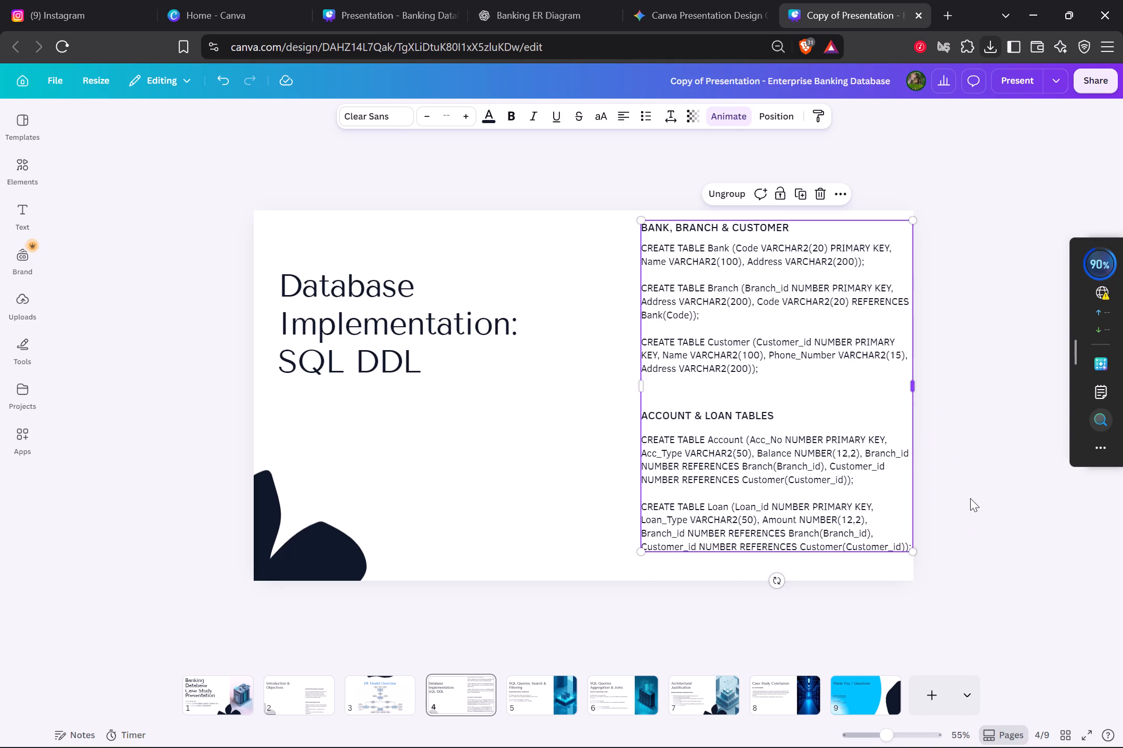
Shift the widened CREATE TABLE text group left and slightly down, leaving a margin beside the page's right edge.
{"action": "key", "text": "Left"}
{"action": "key", "text": "Left"}
{"action": "key", "text": "Left"}
{"action": "key", "text": "Left"}
{"action": "key", "text": "Left"}
{"action": "key", "text": "Left"}
{"action": "key", "text": "Left"}
{"action": "key", "text": "Left"}
{"action": "key", "text": "Left"}
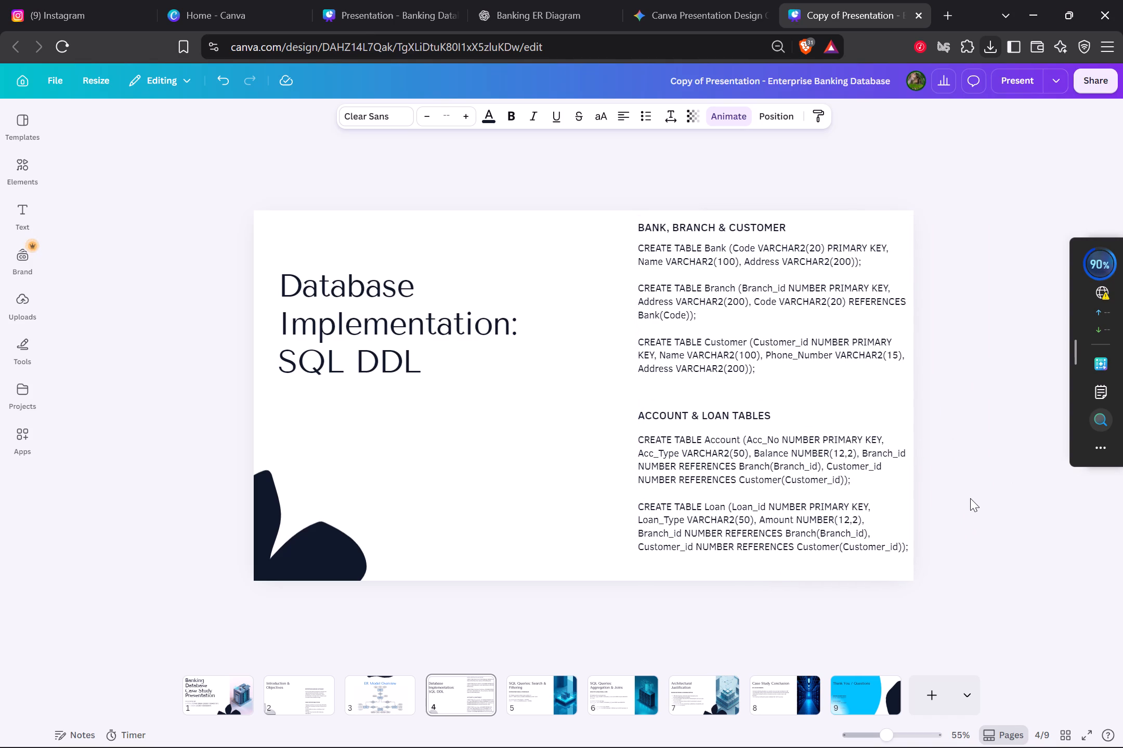
{"action": "key", "text": "ctrl+Left"}
{"action": "key", "text": "ctrl+Left"}
{"action": "key", "text": "ctrl+Left"}
{"action": "key", "text": "ctrl+Left"}
{"action": "key", "text": "ctrl+Left"}
{"action": "key", "text": "ctrl+Left"}
{"action": "key", "text": "ctrl+Left"}
{"action": "key", "text": "ctrl+Left"}
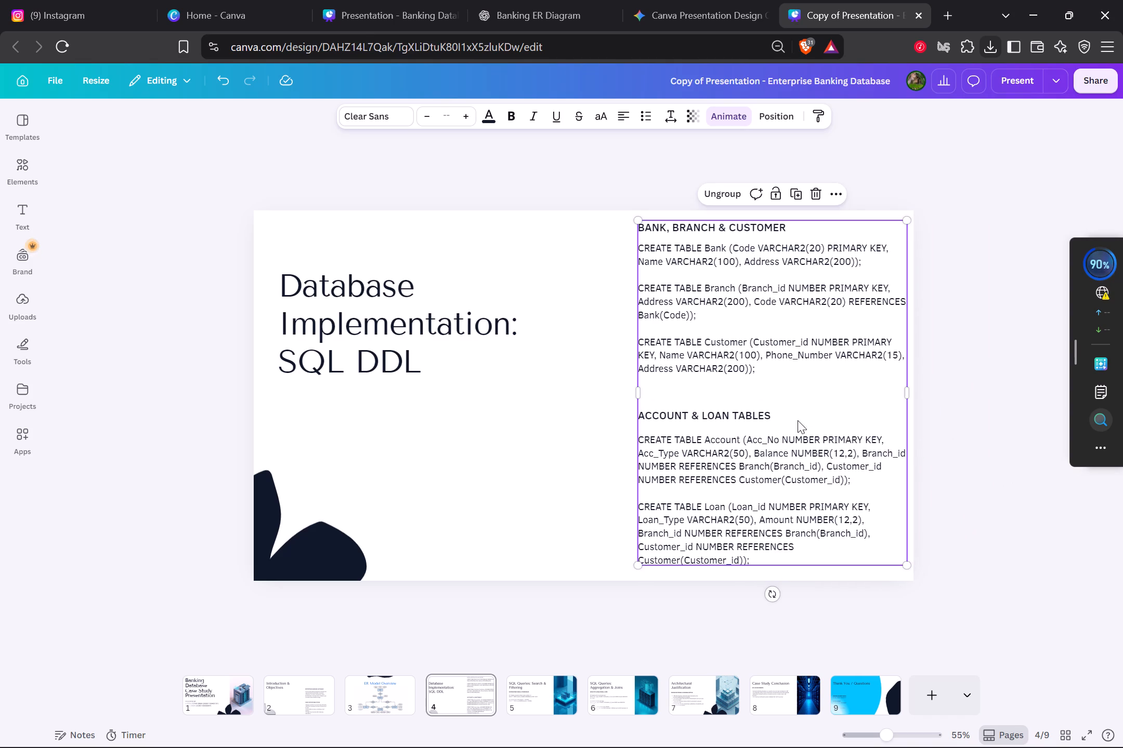
{"action": "left_click", "coordinate": [803, 393]}
{"action": "left_click_drag", "start_coordinate": [828, 393], "coordinate": [812, 393]}
{"action": "left_click_drag", "start_coordinate": [812, 393], "coordinate": [806, 400]}
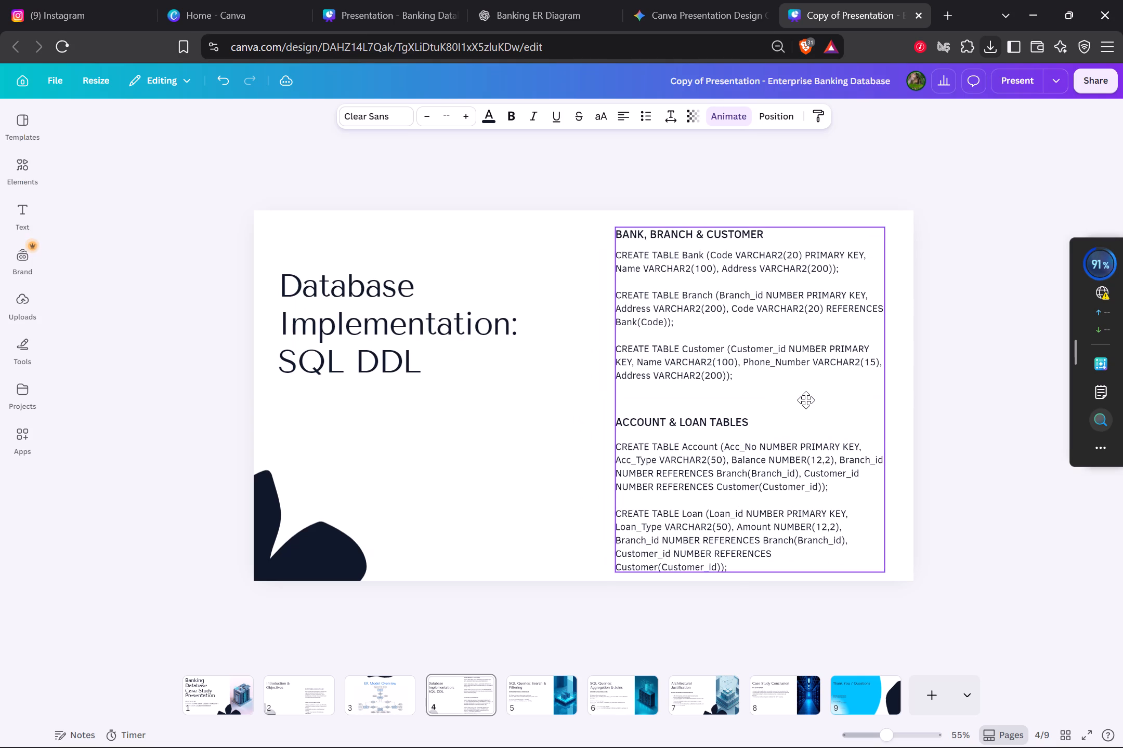
{"action": "left_click_drag", "start_coordinate": [806, 400], "coordinate": [801, 400]}
{"action": "left_click", "coordinate": [548, 438]}
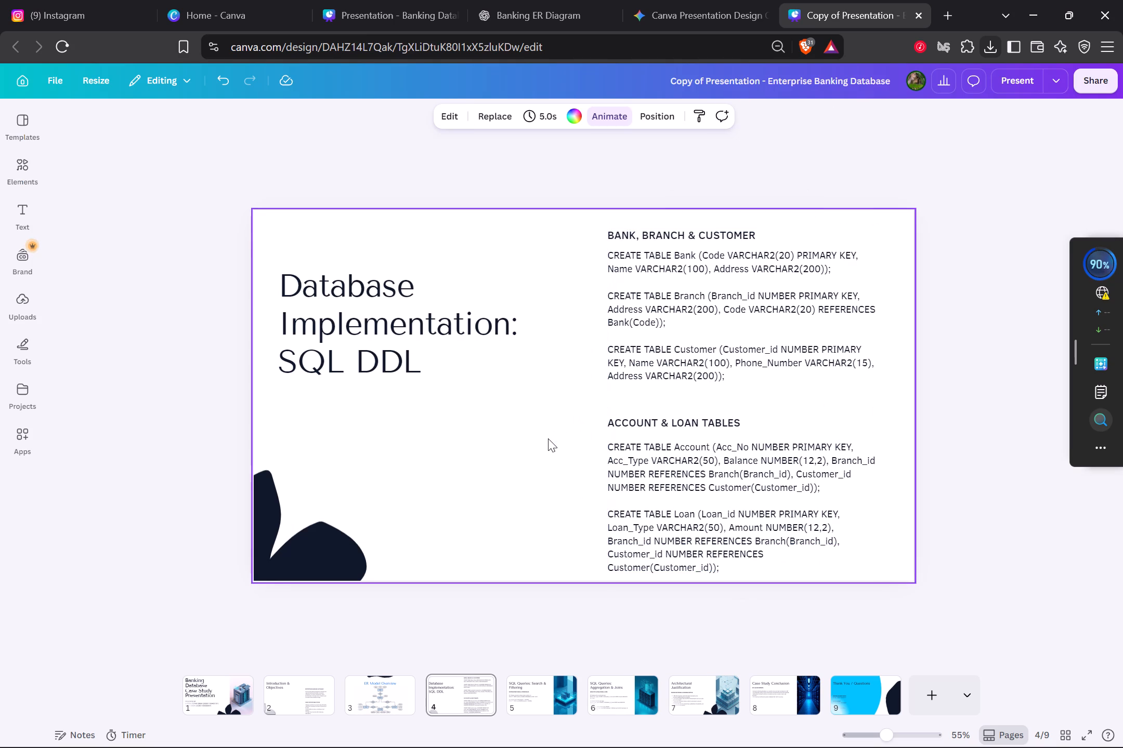
Delete the Architectural Justification page from the presentation.
{"action": "key", "text": "Right"}
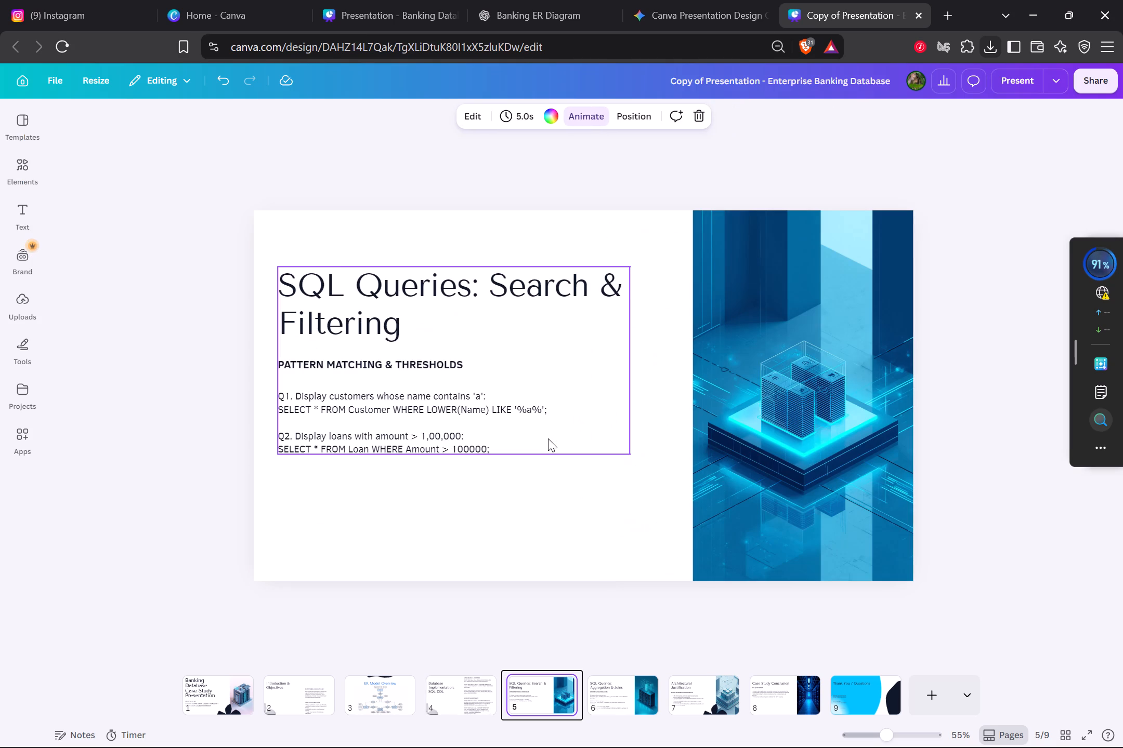
{"action": "key", "text": "Right"}
{"action": "key", "text": "Right"}
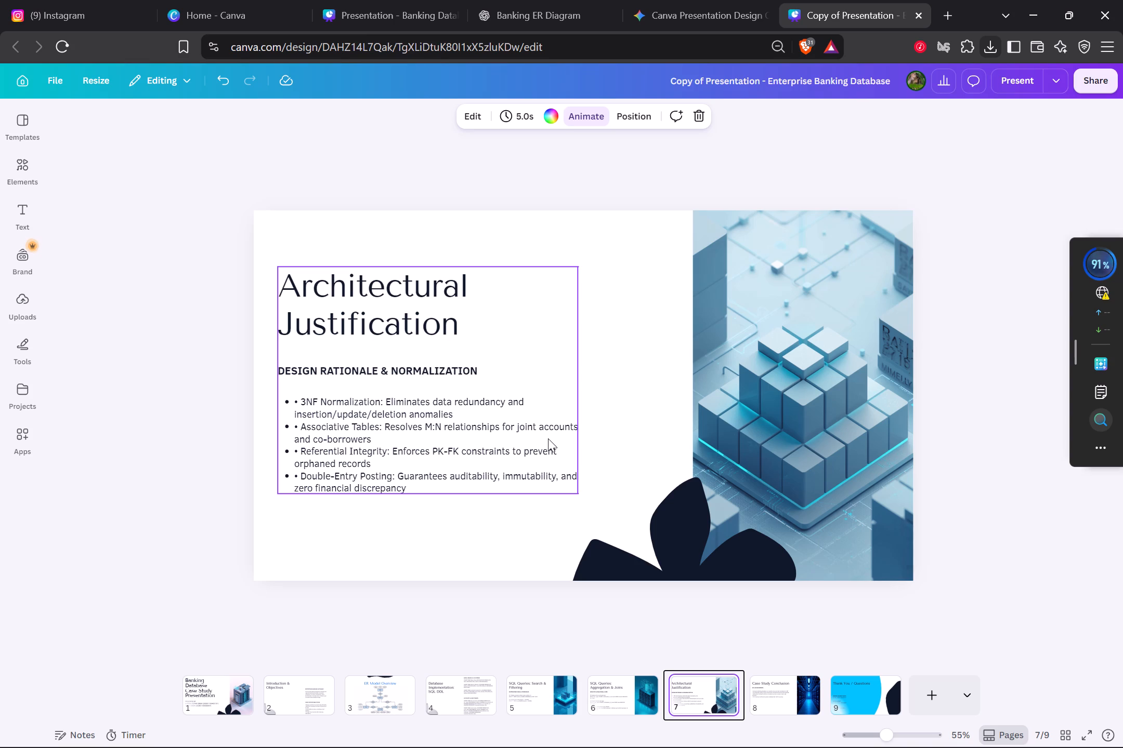
{"action": "left_click", "coordinate": [707, 713]}
{"action": "key", "text": "Delete"}
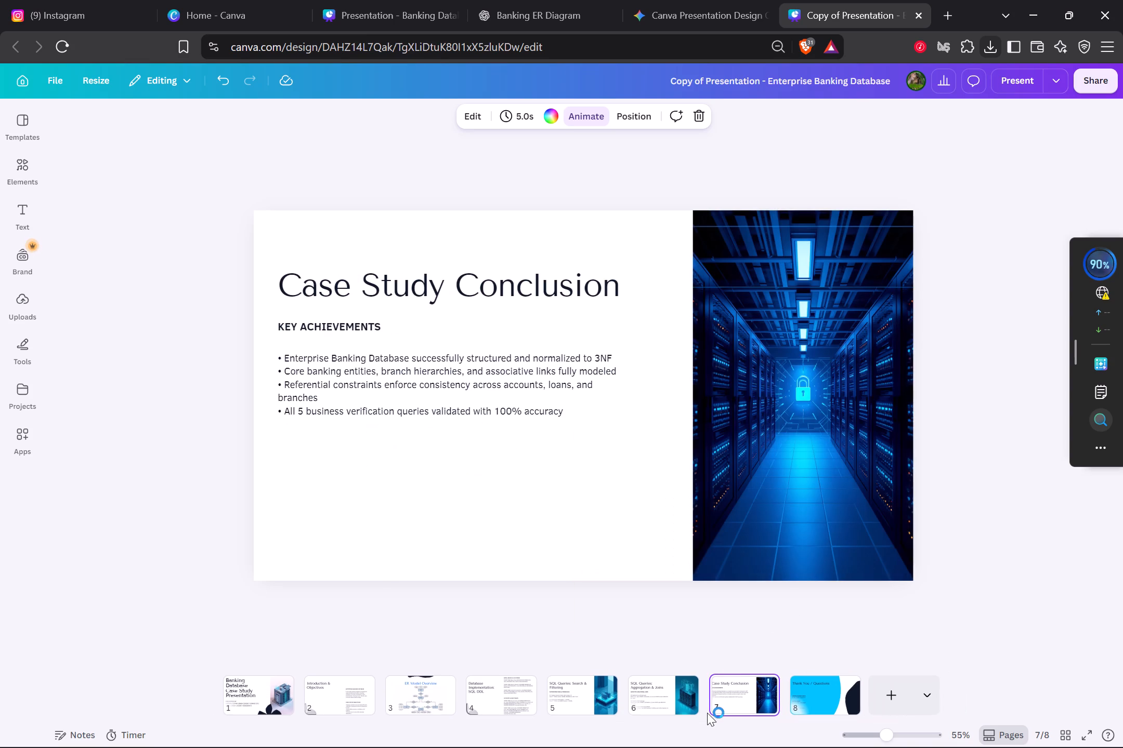
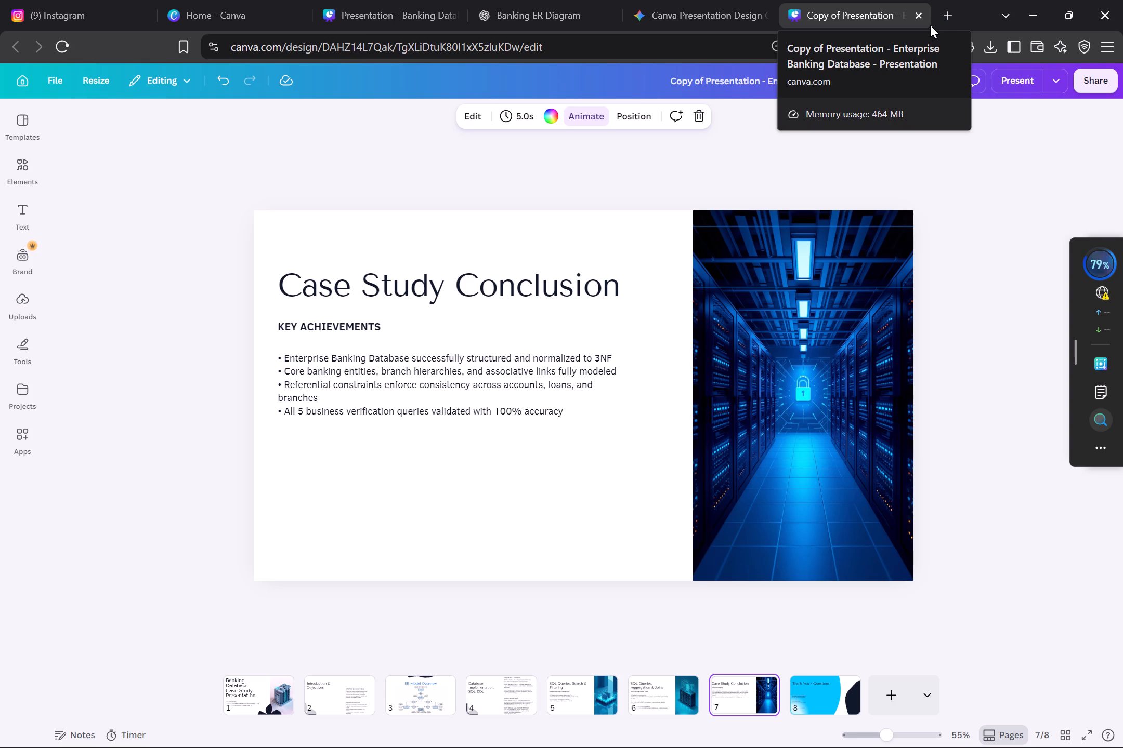
Insert a blank page between the Case Study Conclusion page and the Thank You / Questions page.
{"action": "key", "text": "Left"}
{"action": "key", "text": "Left"}
{"action": "key", "text": "Right"}
{"action": "key", "text": "Right"}
{"action": "key", "text": "Right"}
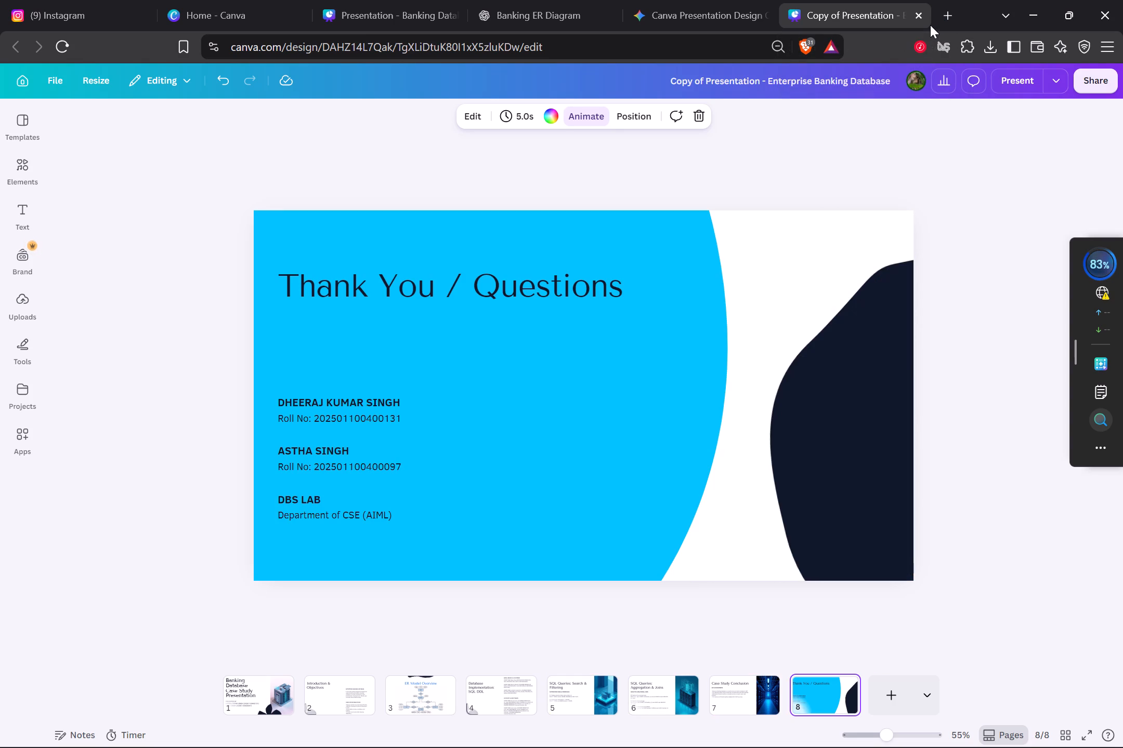
{"action": "key", "text": "Left"}
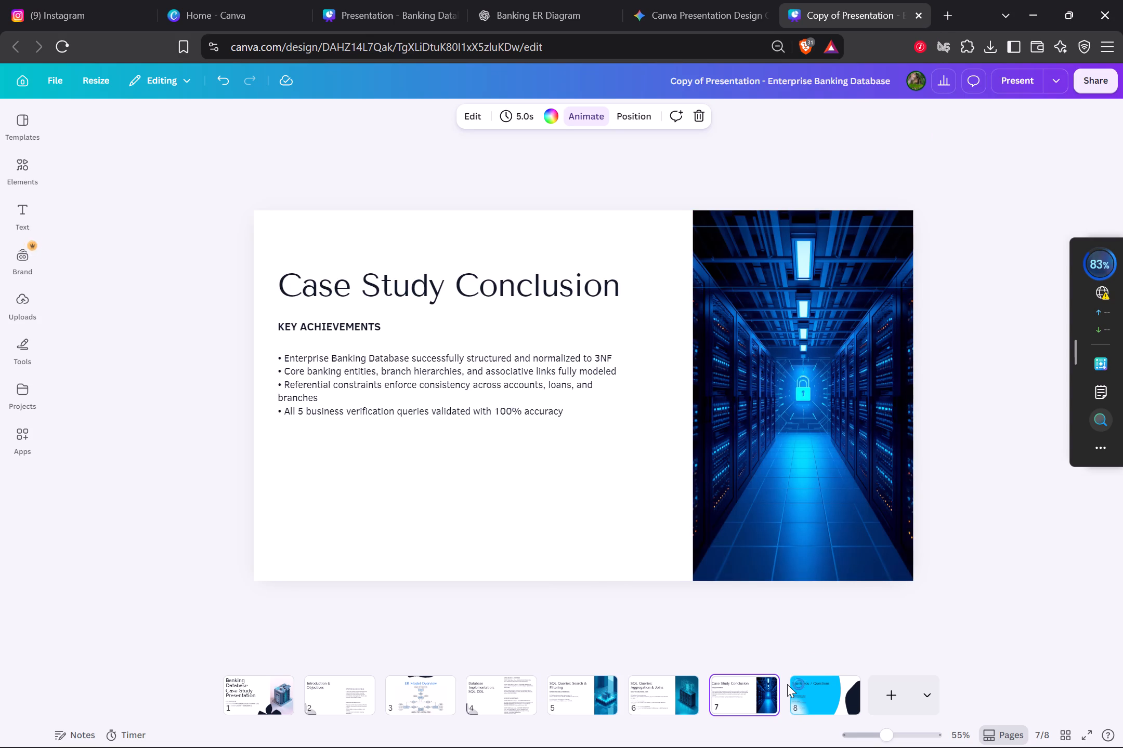
{"action": "left_click", "coordinate": [786, 684]}
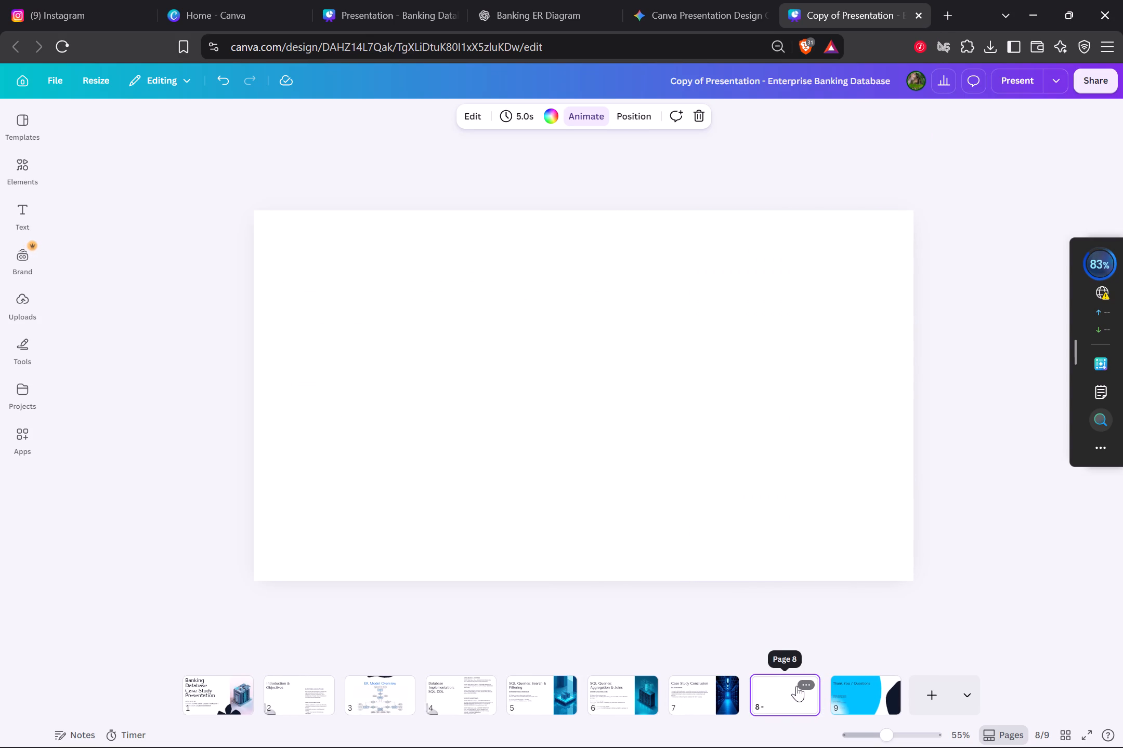
Add two more blank pages before the closing Thank You page.
{"action": "left_click", "coordinate": [826, 682]}
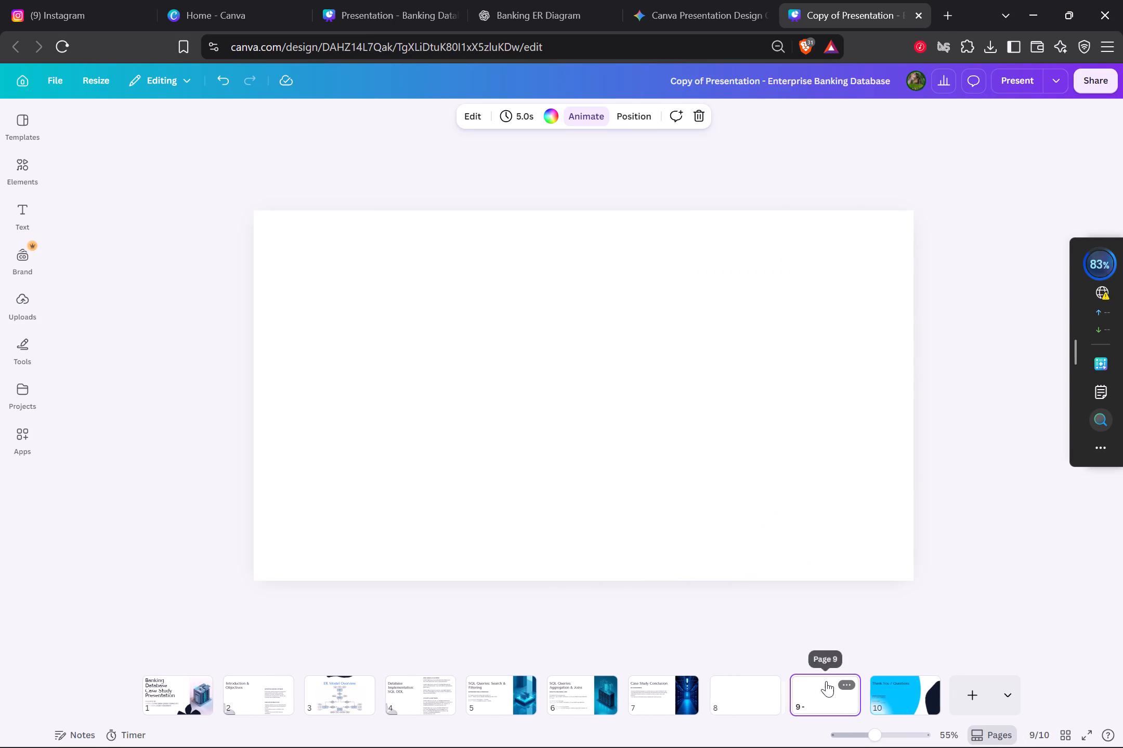
{"action": "left_click", "coordinate": [864, 685]}
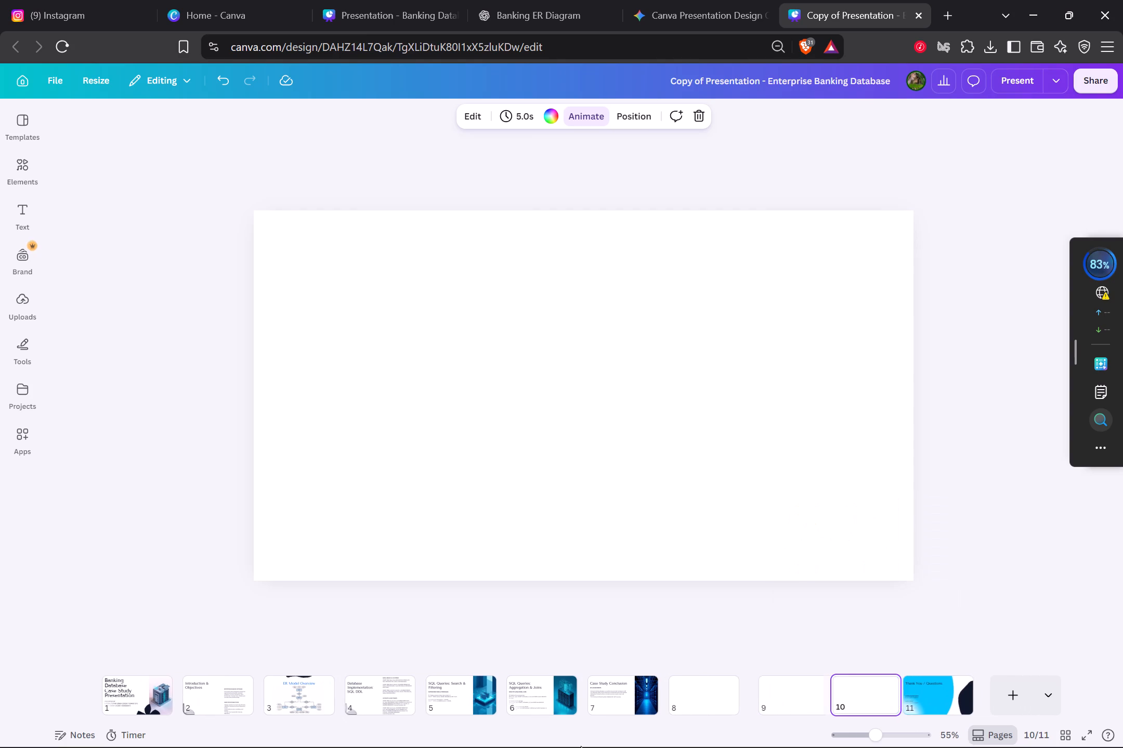
Review the content and layout of the SQL DDL, SQL query and Case Study Conclusion pages.
{"action": "left_click", "coordinate": [408, 699]}
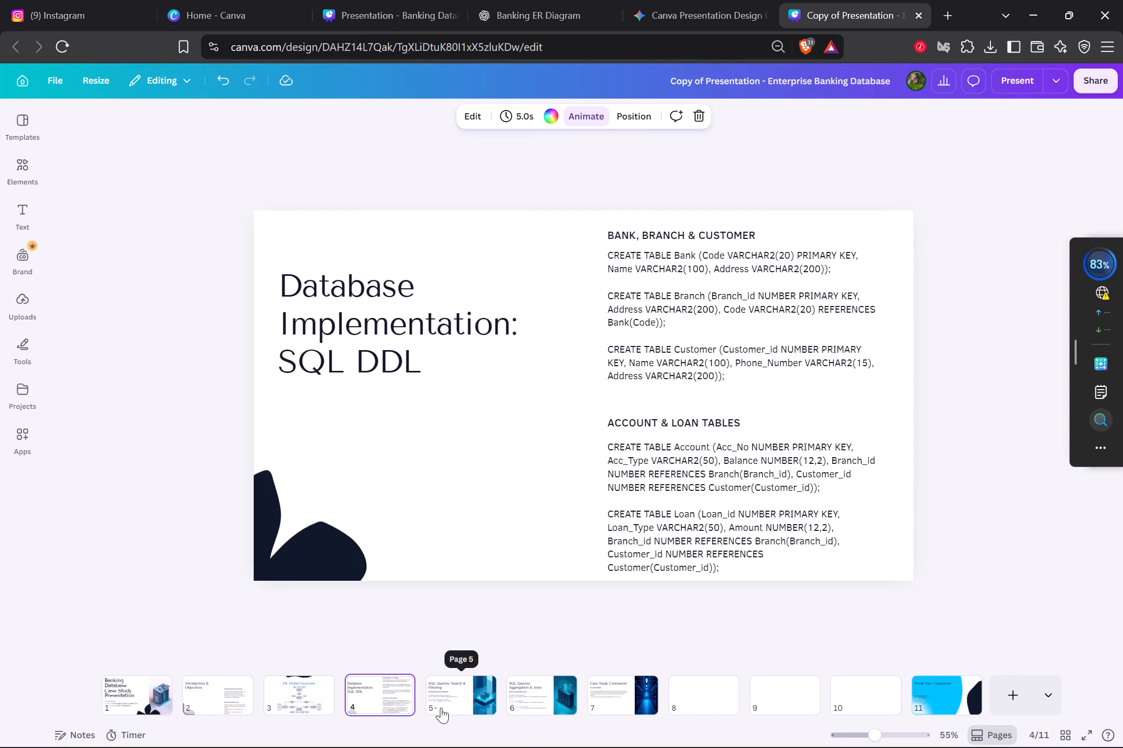
{"action": "left_click", "coordinate": [442, 707]}
{"action": "left_click", "coordinate": [534, 678]}
{"action": "left_click", "coordinate": [634, 690]}
{"action": "left_click", "coordinate": [683, 692]}
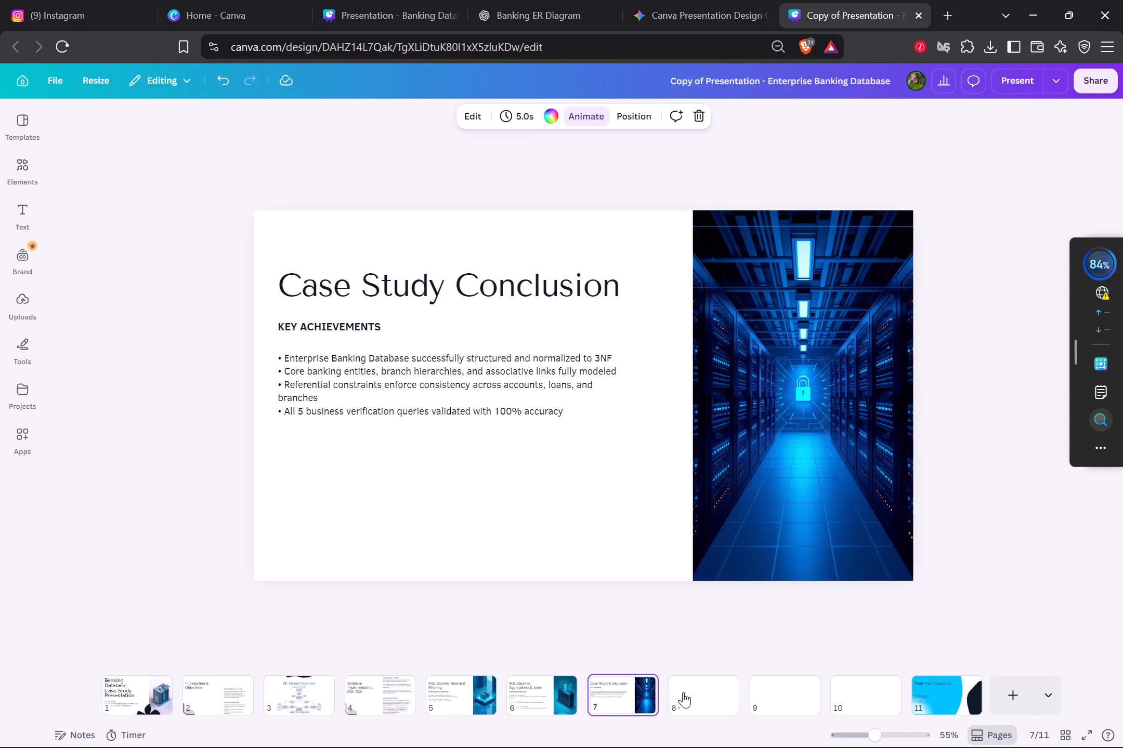
{"action": "left_click", "coordinate": [581, 692]}
{"action": "left_click", "coordinate": [424, 700]}
{"action": "left_click", "coordinate": [473, 694]}
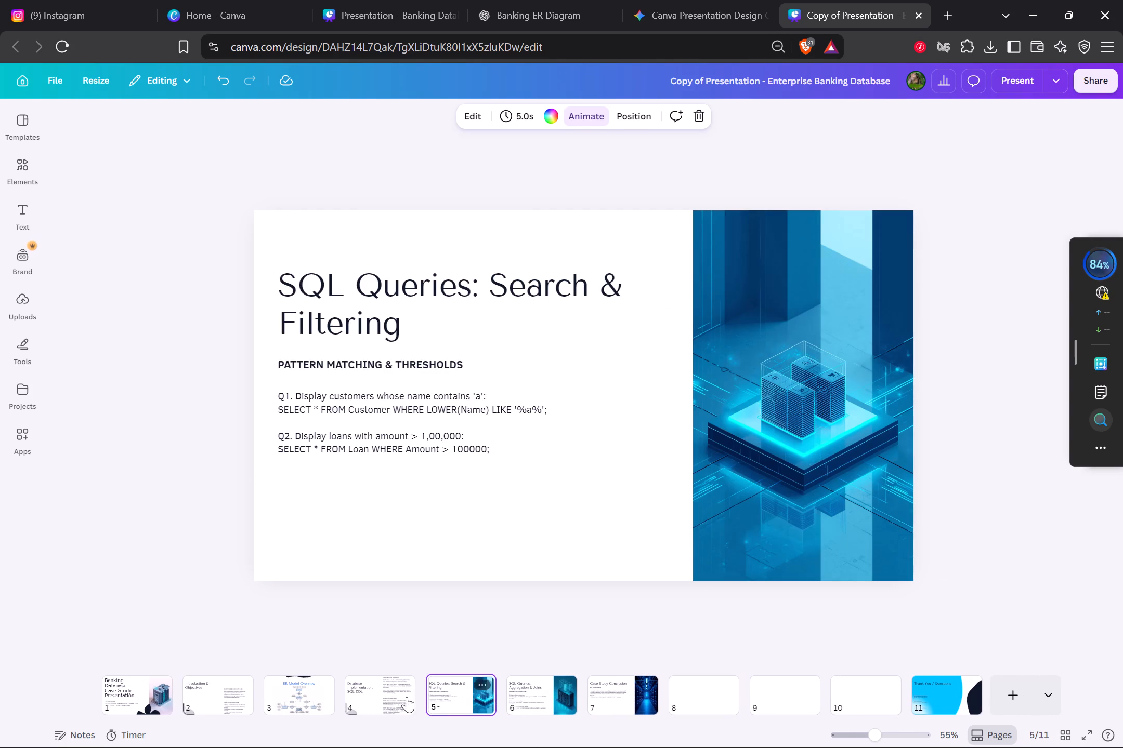
Copy the dark leaf shape from the Database Implementation: SQL DDL page onto blank page 8.
{"action": "left_click", "coordinate": [395, 697]}
{"action": "left_click", "coordinate": [348, 526]}
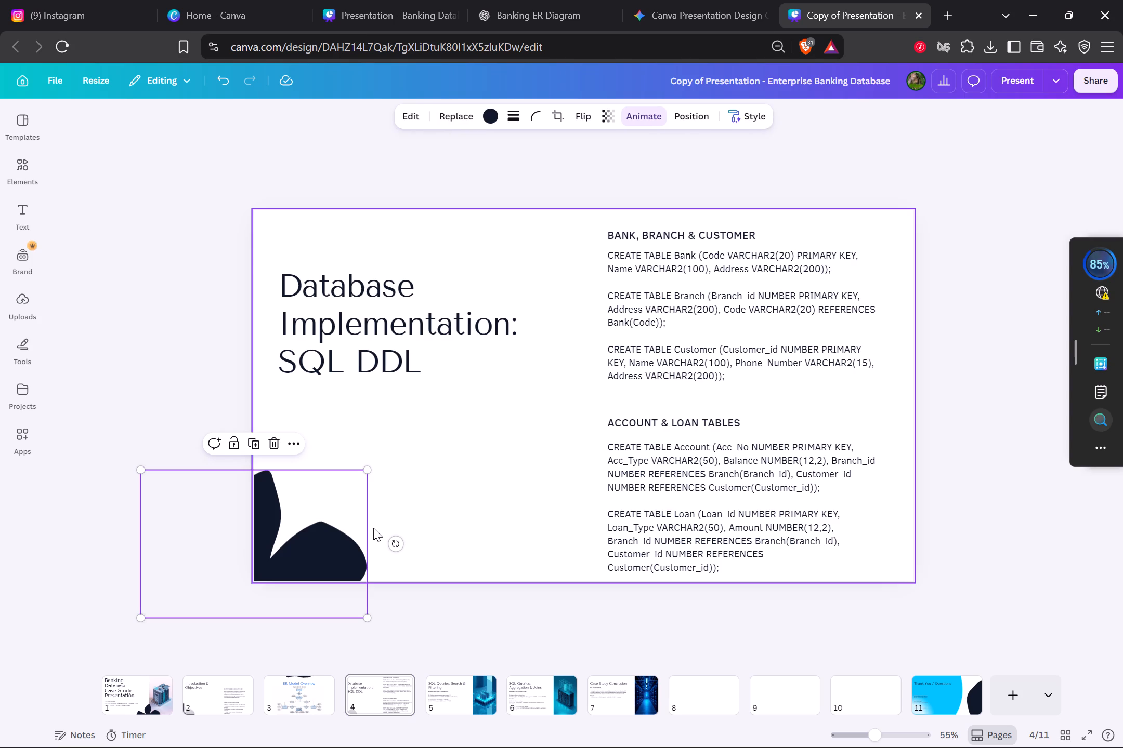
{"action": "key", "text": "ctrl+c"}
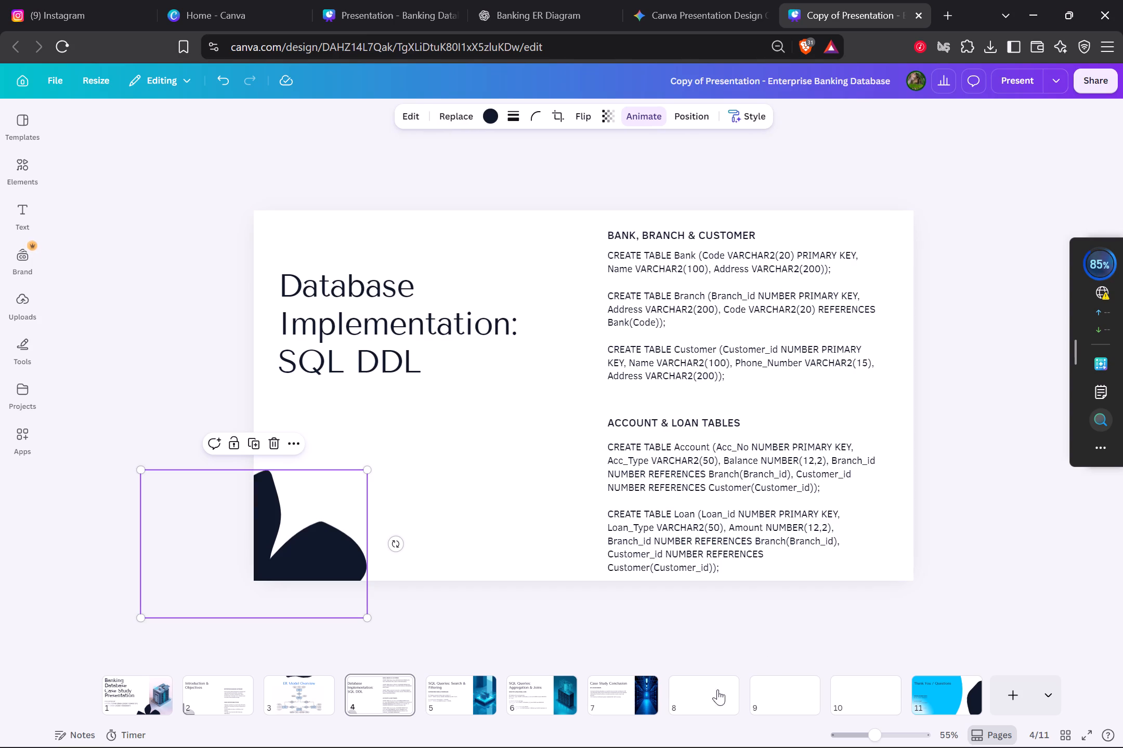
{"action": "left_click", "coordinate": [711, 689]}
{"action": "key", "text": "ctrl+v"}
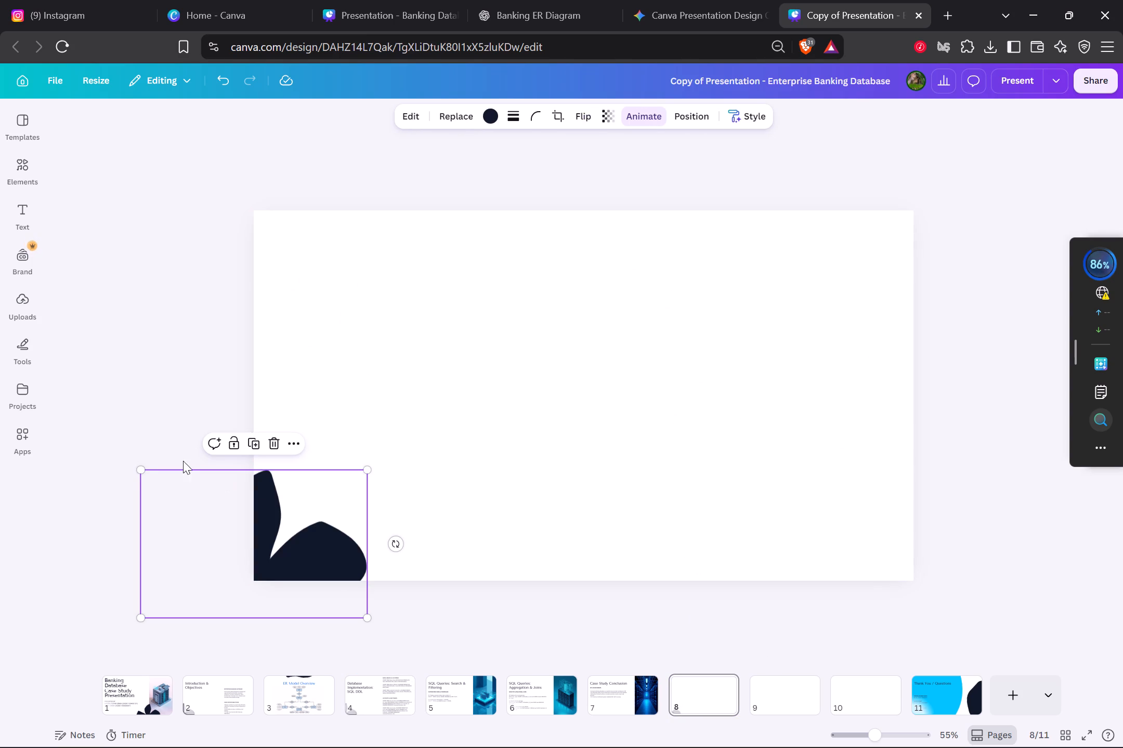
{"action": "left_click", "coordinate": [173, 489]}
{"action": "left_click", "coordinate": [219, 489]}
{"action": "left_click", "coordinate": [278, 520]}
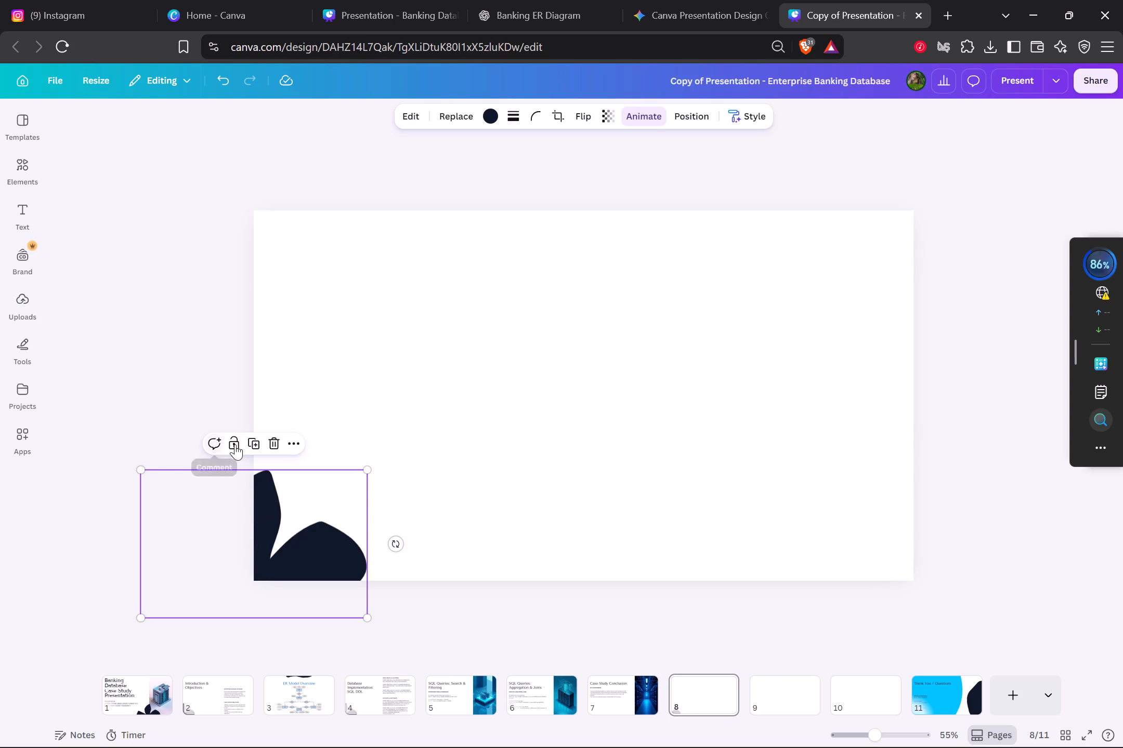
Scale the pasted leaf shape down slightly and shift it so more shows in the page's bottom-left corner.
{"action": "left_click_drag", "start_coordinate": [144, 474], "coordinate": [169, 468]}
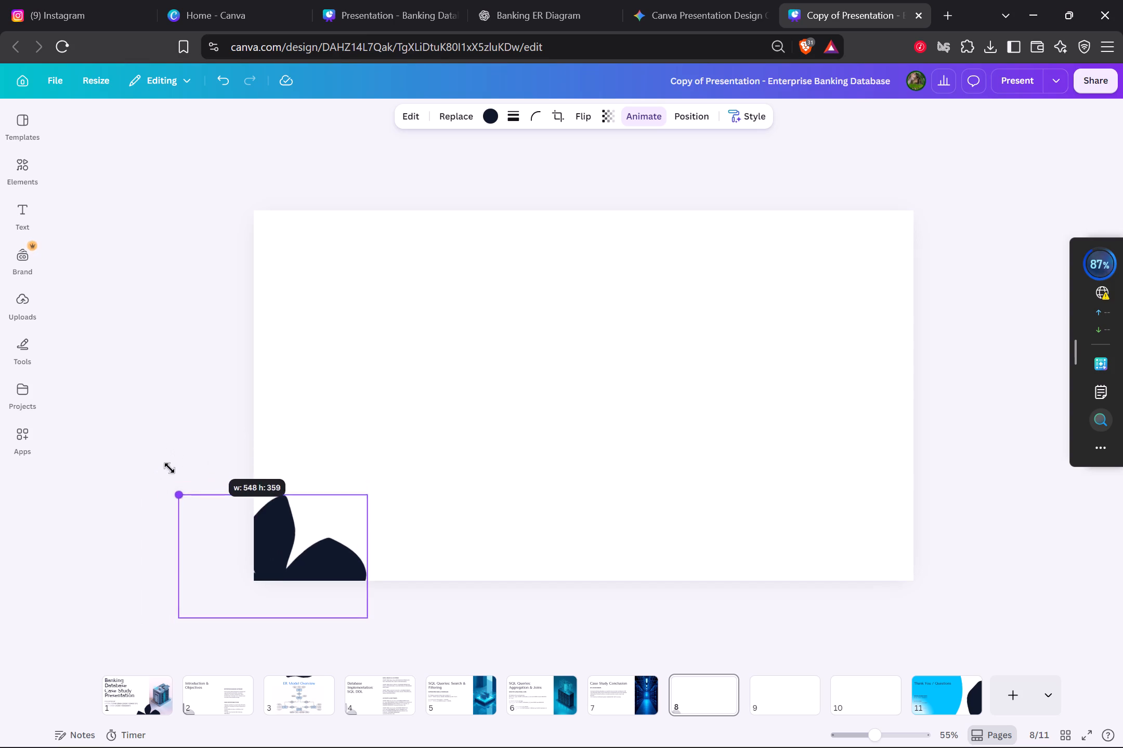
{"action": "left_click_drag", "start_coordinate": [169, 468], "coordinate": [154, 536]}
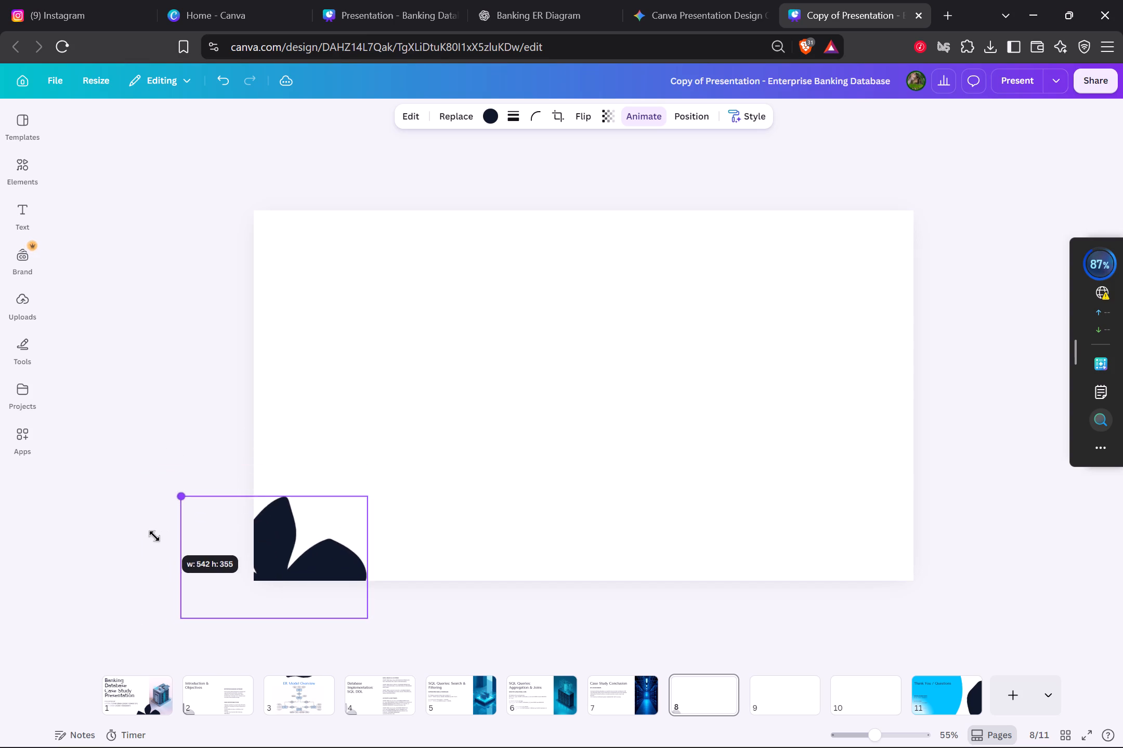
{"action": "left_click_drag", "start_coordinate": [154, 536], "coordinate": [124, 538]}
{"action": "left_click_drag", "start_coordinate": [286, 555], "coordinate": [359, 539]}
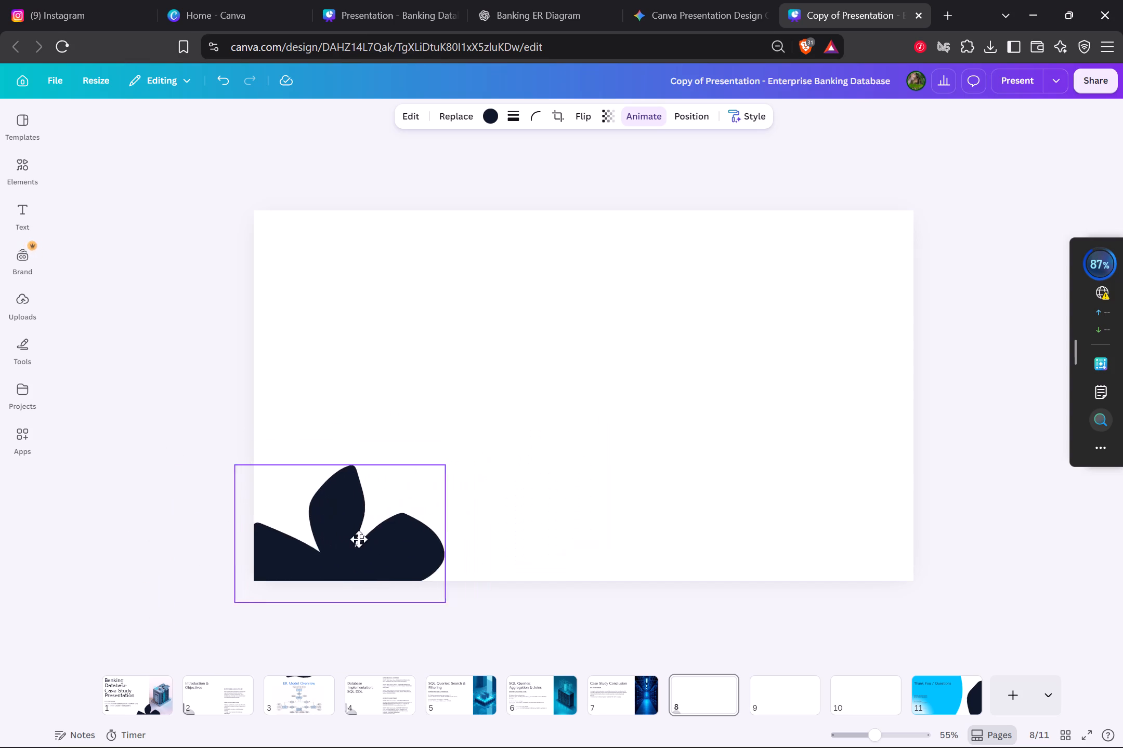
{"action": "left_click_drag", "start_coordinate": [359, 539], "coordinate": [309, 544]}
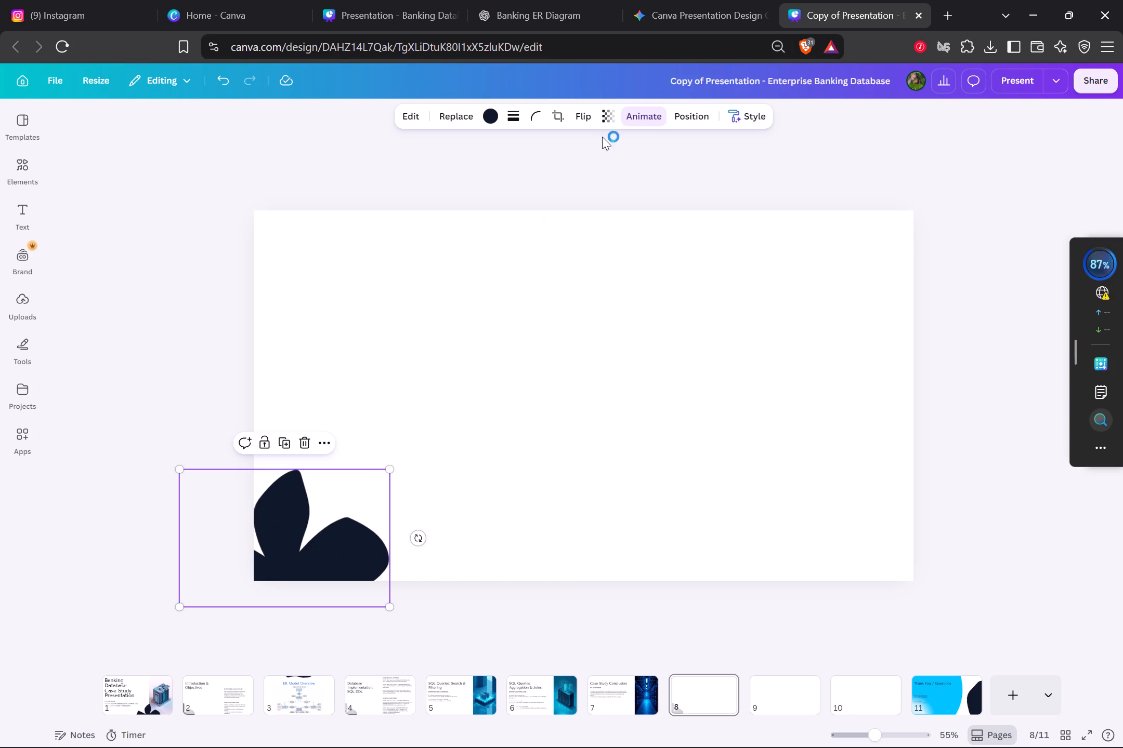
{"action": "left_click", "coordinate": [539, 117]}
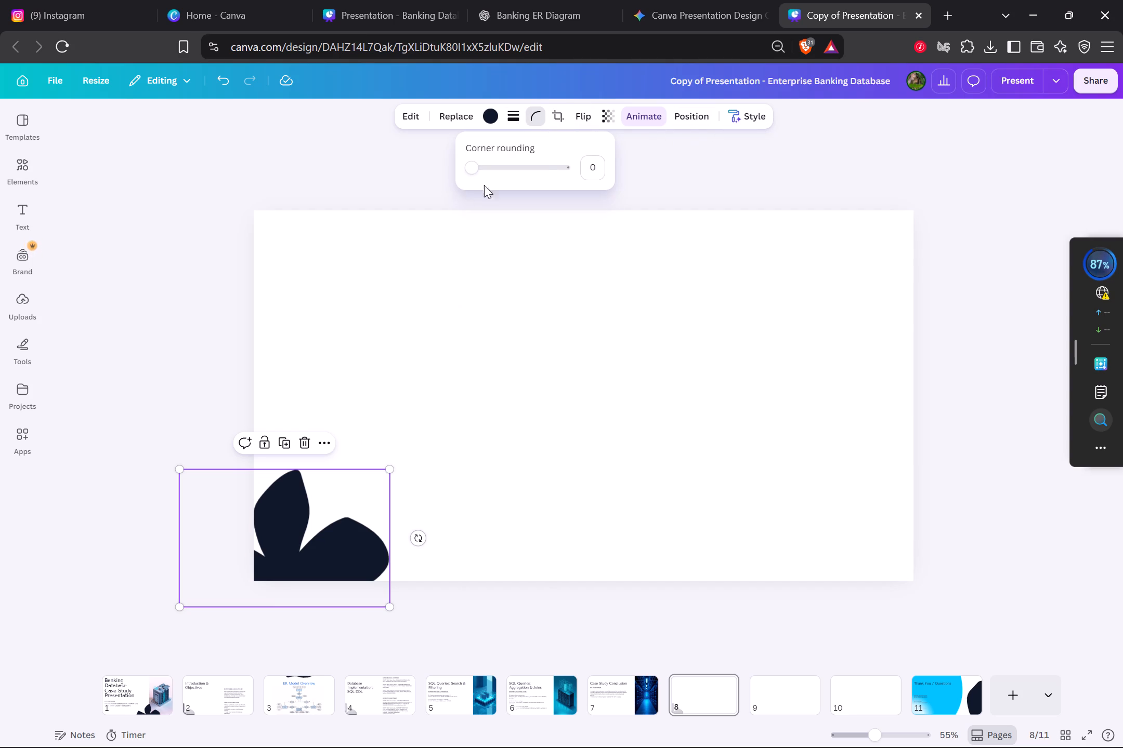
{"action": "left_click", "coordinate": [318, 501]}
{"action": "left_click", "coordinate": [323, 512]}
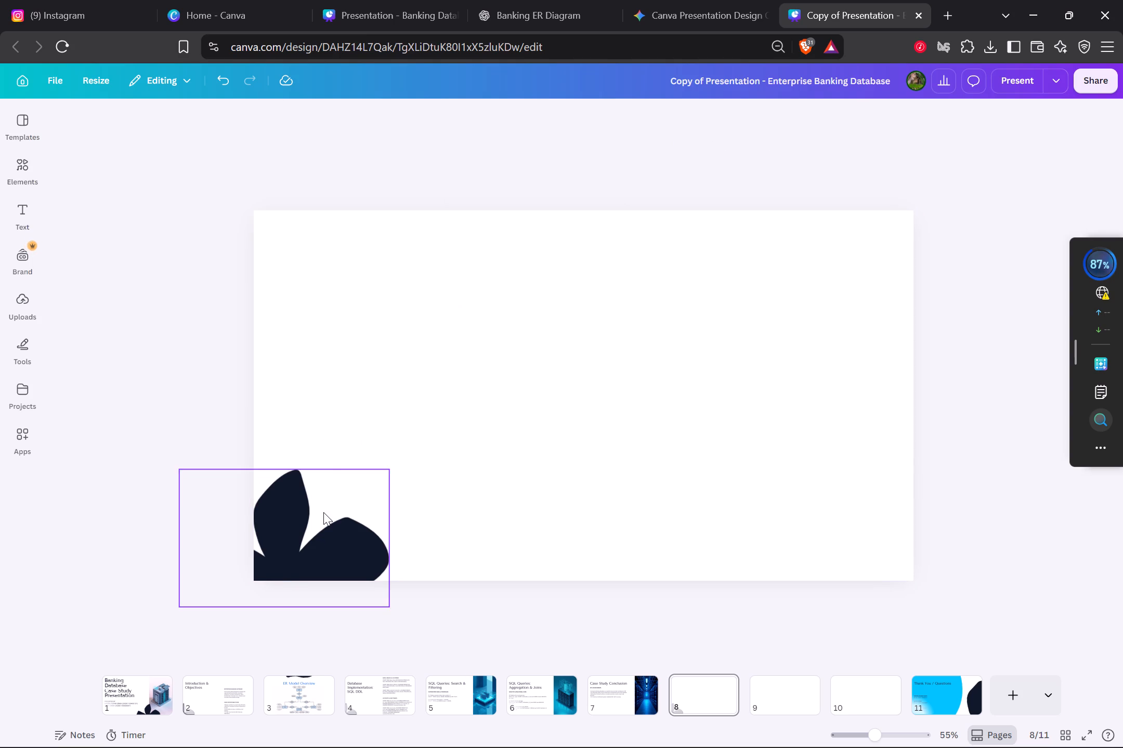
Rotate the leaf shape on page 8 roughly upside down, by about 180°.
{"action": "left_click_drag", "start_coordinate": [421, 532], "coordinate": [349, 623]}
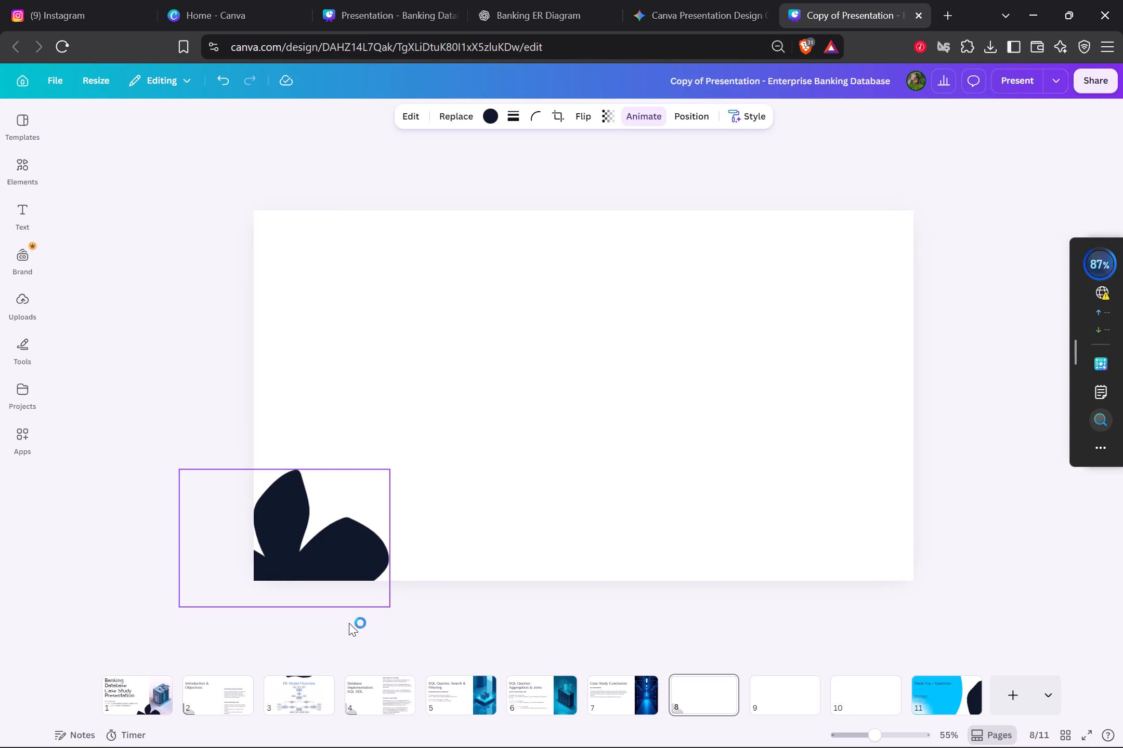
{"action": "left_click_drag", "start_coordinate": [349, 623], "coordinate": [333, 621]}
{"action": "left_click", "coordinate": [425, 554]}
{"action": "left_click", "coordinate": [336, 532]}
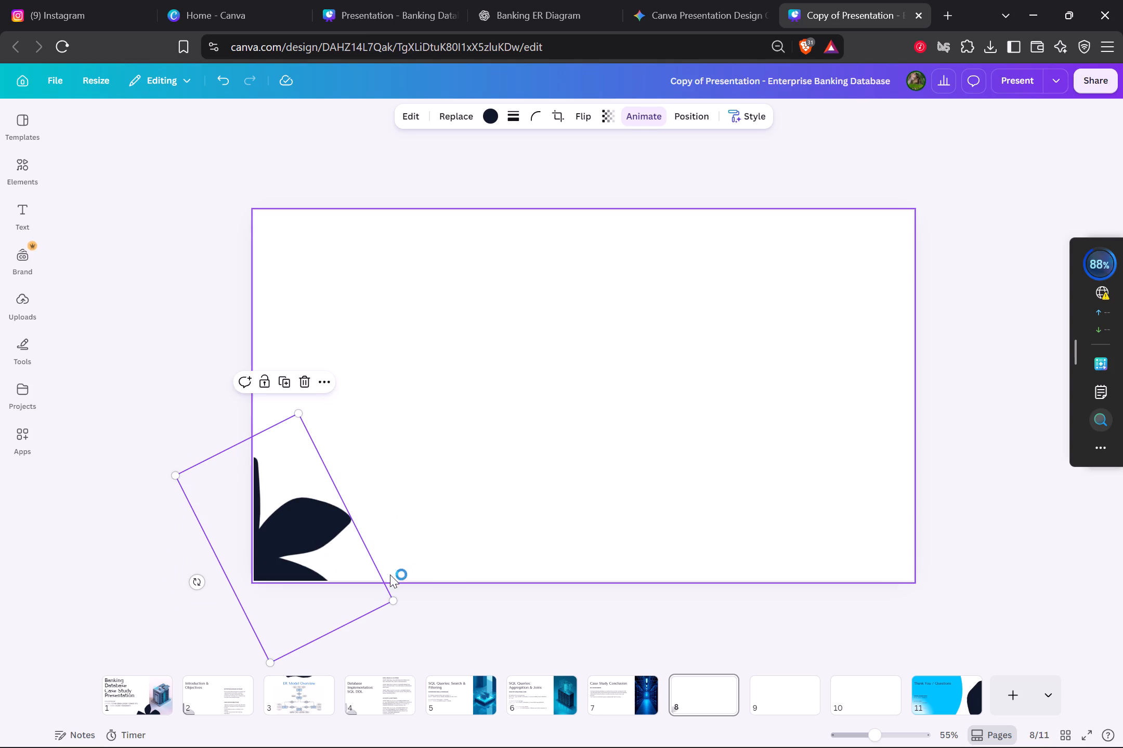
{"action": "left_click_drag", "start_coordinate": [198, 582], "coordinate": [153, 547]}
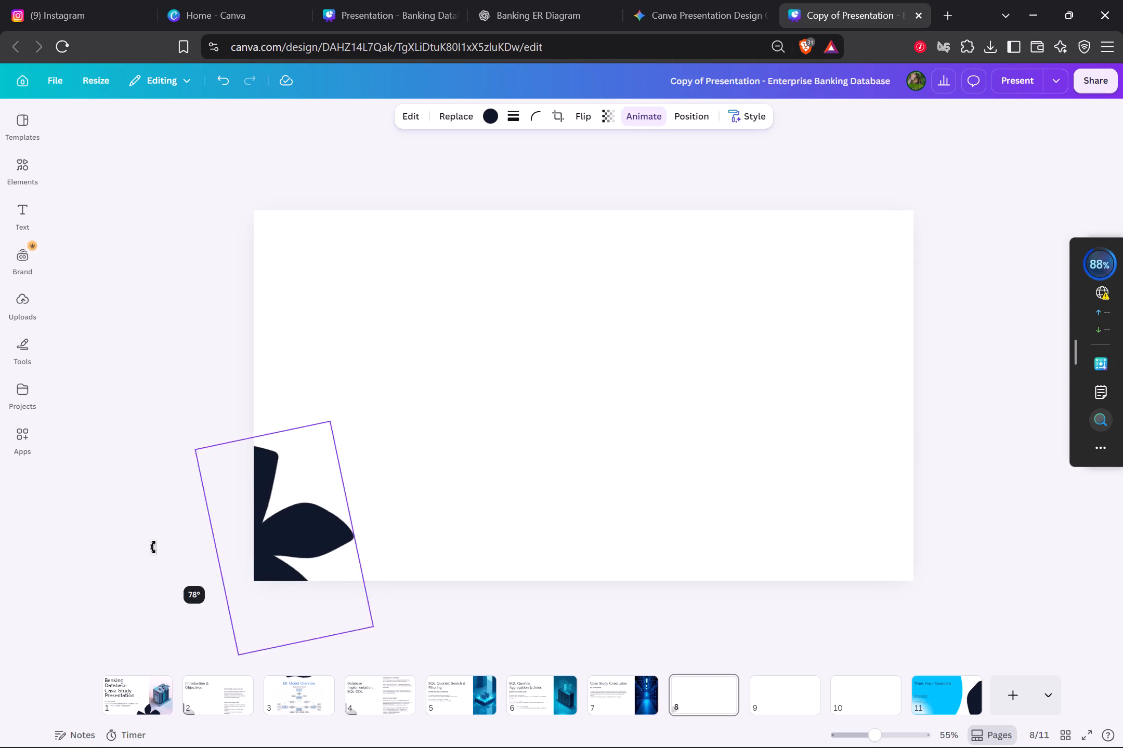
{"action": "left_click_drag", "start_coordinate": [153, 547], "coordinate": [283, 455]}
Move the rotated leaf shape into page 8's top-right corner, letting it run off the page edges.
{"action": "left_click_drag", "start_coordinate": [293, 525], "coordinate": [896, 204]}
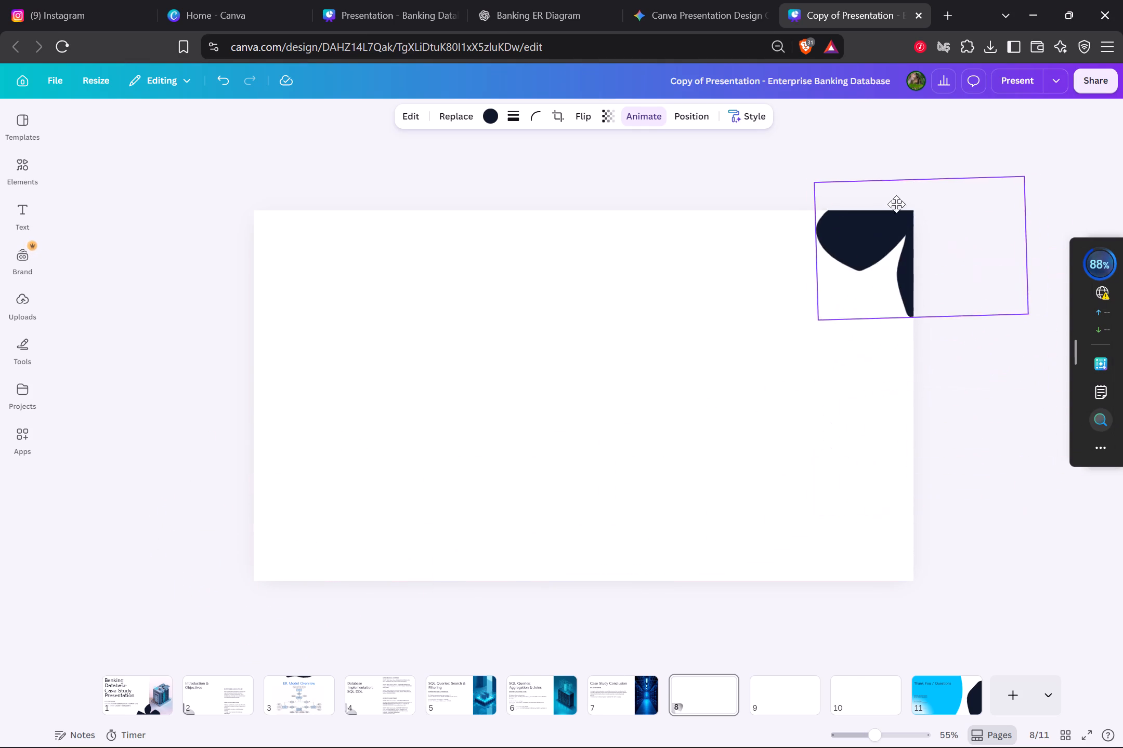
{"action": "left_click_drag", "start_coordinate": [896, 204], "coordinate": [899, 245]}
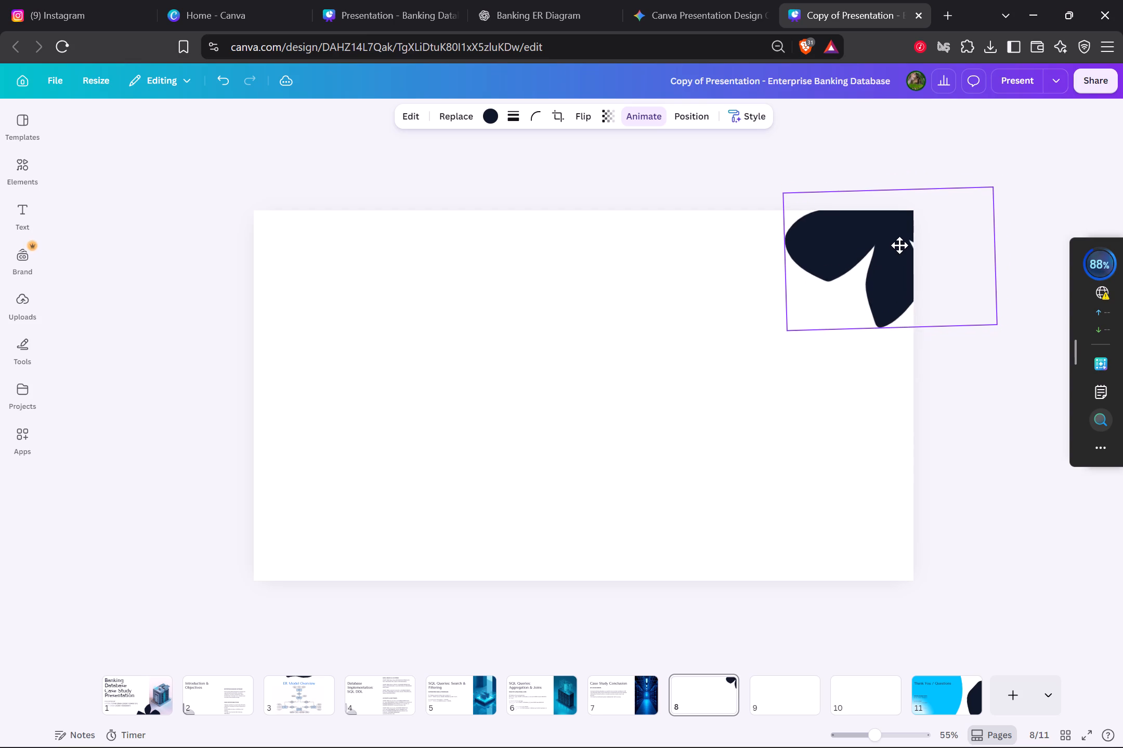
{"action": "left_click_drag", "start_coordinate": [899, 245], "coordinate": [906, 240]}
{"action": "left_click", "coordinate": [543, 428]}
{"action": "left_click", "coordinate": [513, 326]}
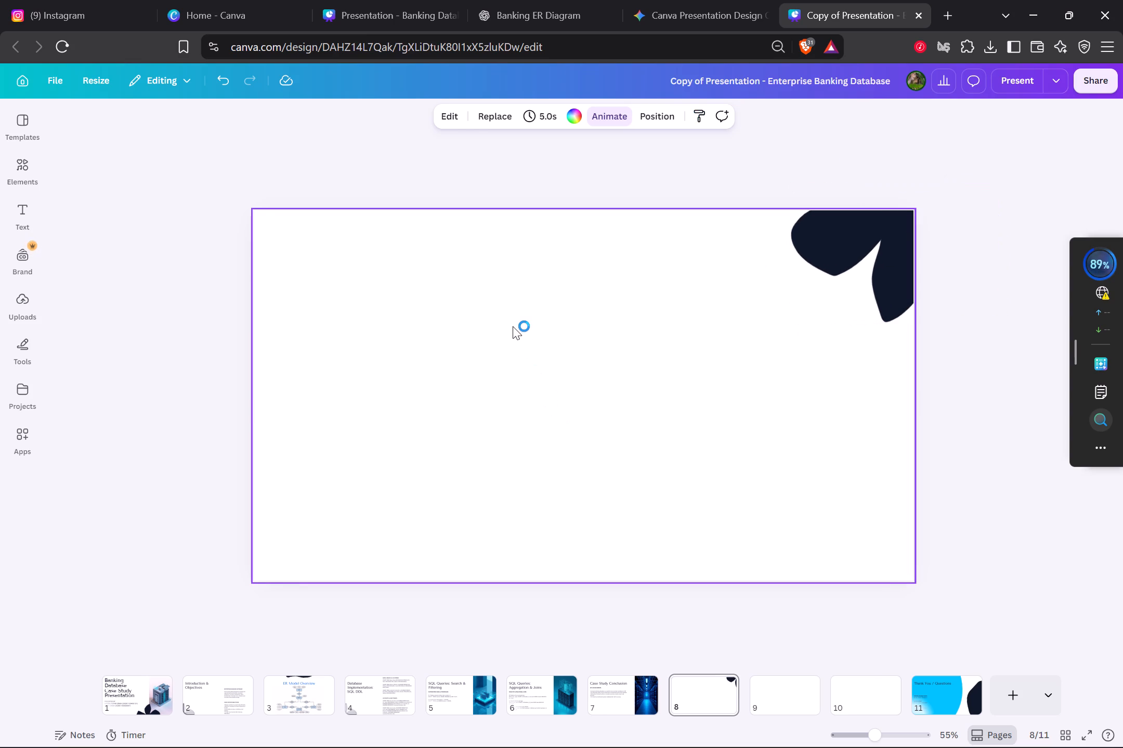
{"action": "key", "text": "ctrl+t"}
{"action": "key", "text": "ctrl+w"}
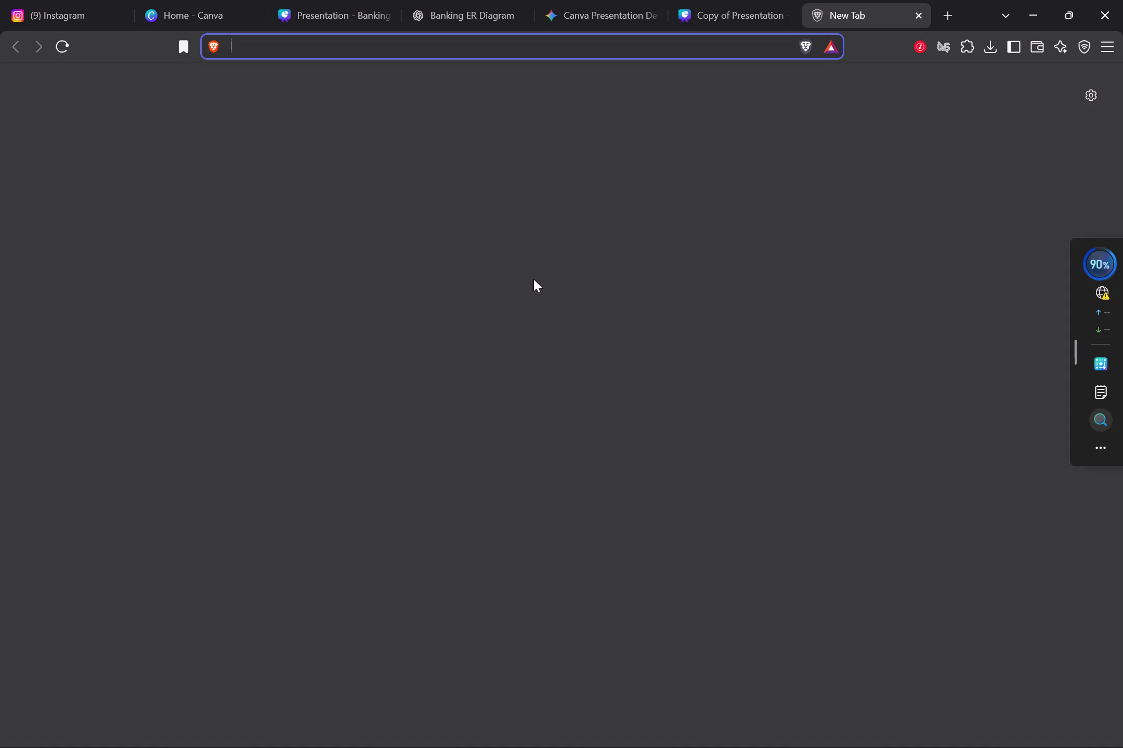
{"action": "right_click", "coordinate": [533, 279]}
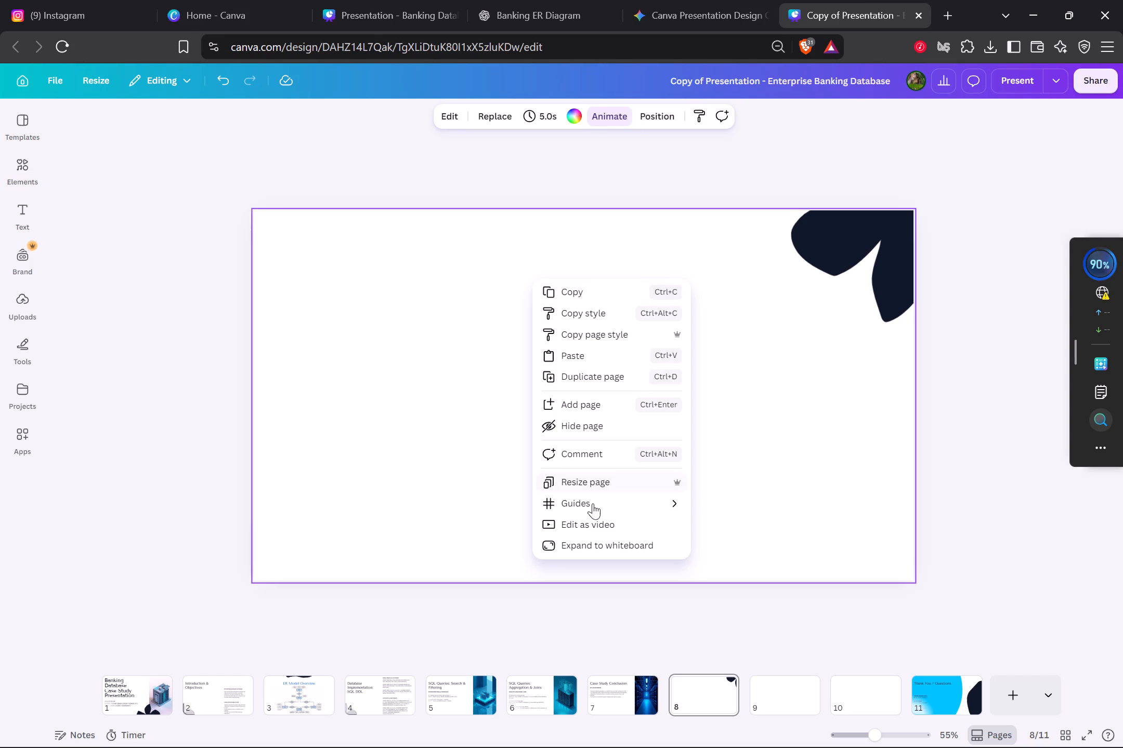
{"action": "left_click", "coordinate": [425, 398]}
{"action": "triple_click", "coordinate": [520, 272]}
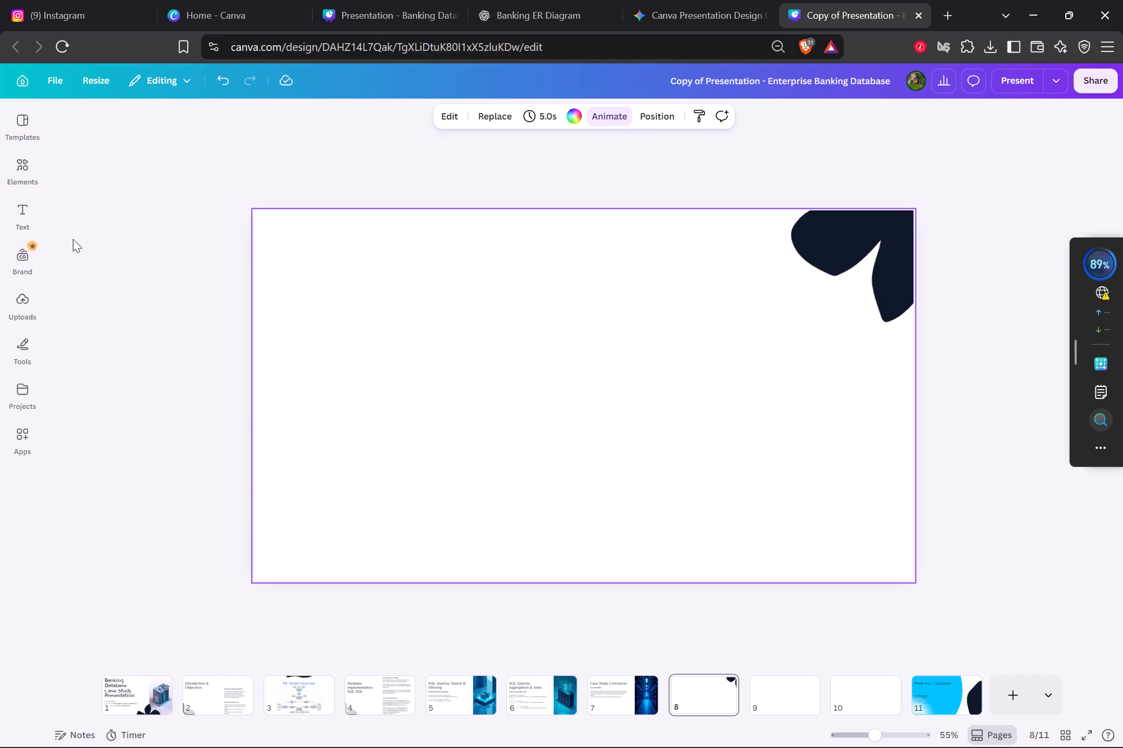
Add a text box to page 8 with its placeholder replaced by "Questions".
{"action": "left_click", "coordinate": [23, 229]}
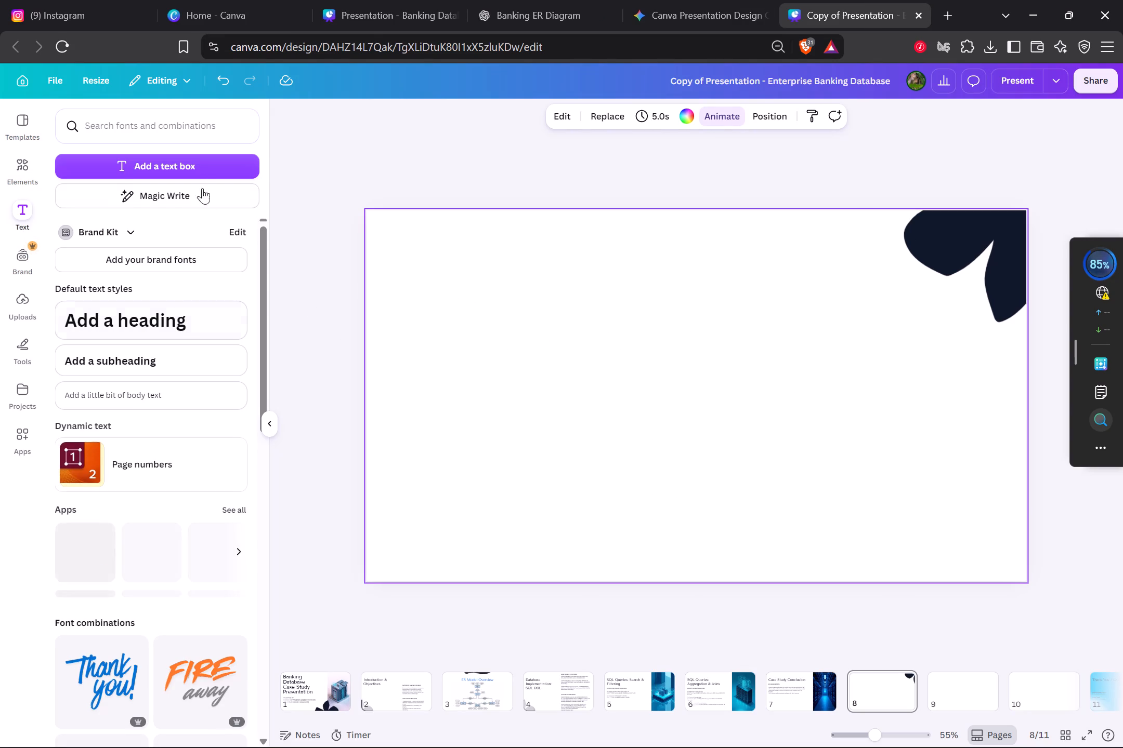
{"action": "left_click", "coordinate": [210, 168]}
{"action": "left_click_drag", "start_coordinate": [685, 395], "coordinate": [624, 404]}
{"action": "left_click", "coordinate": [681, 395]}
{"action": "key", "text": "ctrl+a"}
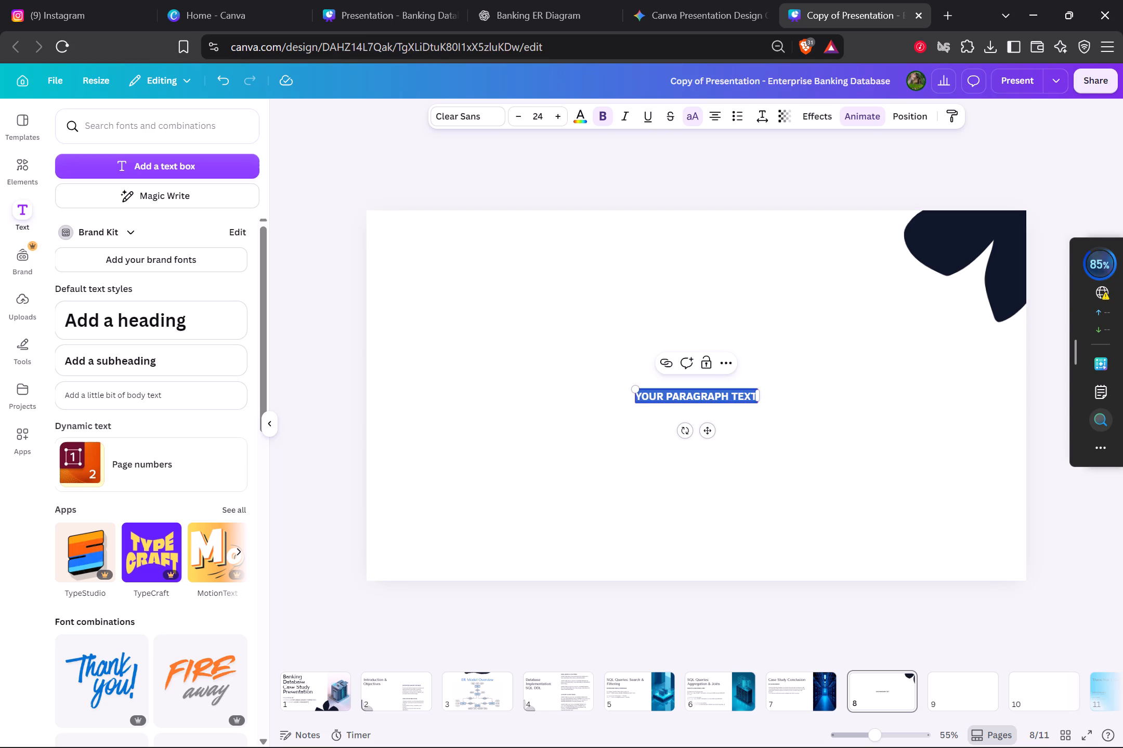
{"action": "key", "text": "ctrl+BackSpace"}
{"action": "type", "text": "Que"}
{"action": "key", "text": "BackSpace"}
{"action": "key", "text": "BackSpace"}
{"action": "type", "text": "uestions"}
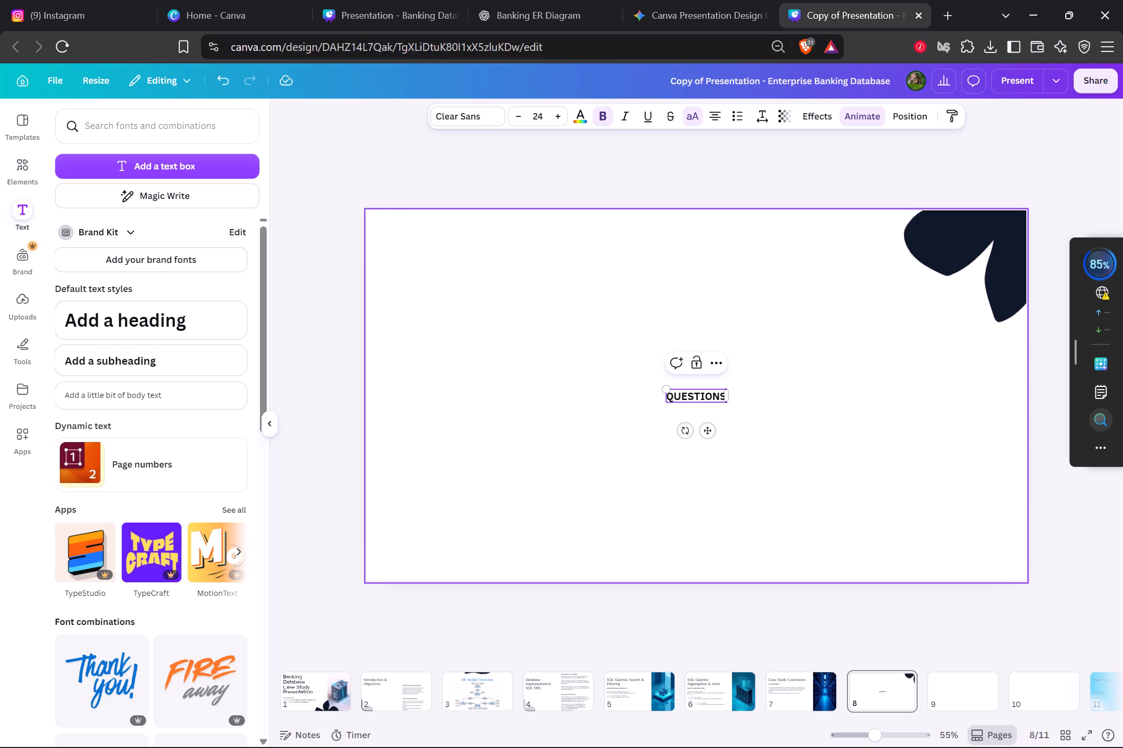
Enlarge the QUESTIONS text on page 8 to font size 94.5.
{"action": "key", "text": "ctrl+shift+period"}
{"action": "key", "text": "ctrl+shift+period"}
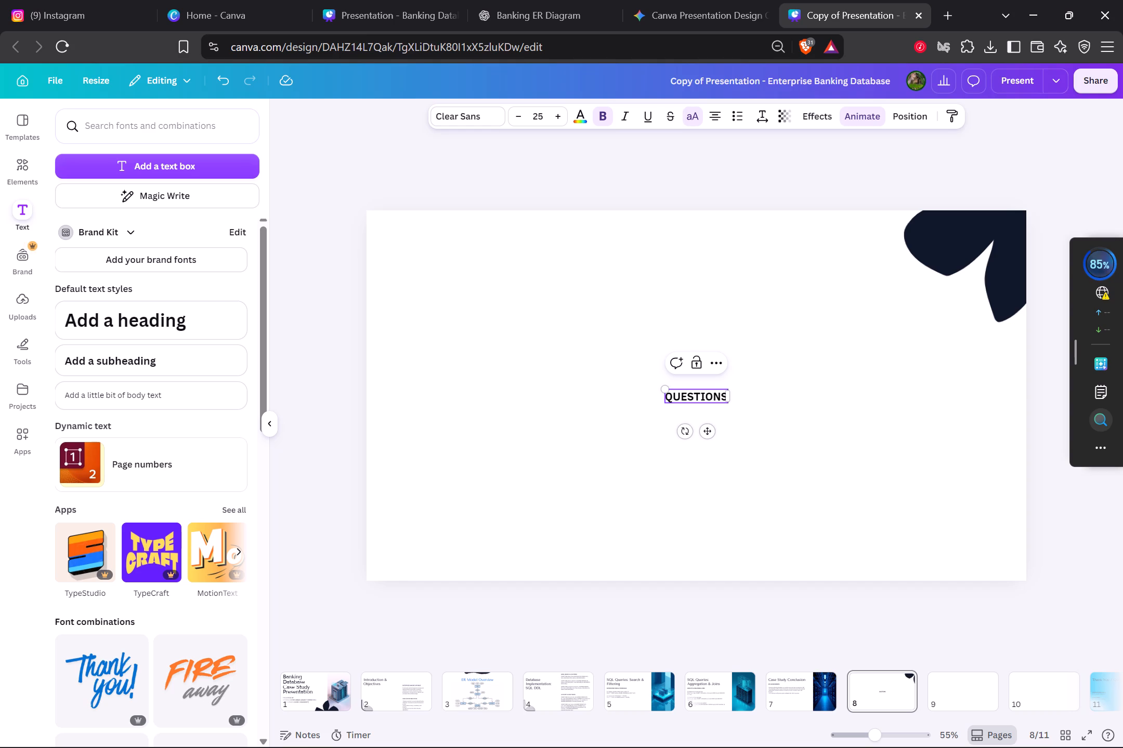
{"action": "key", "text": "ctrl+shift+period"}
{"action": "key", "text": "ctrl+shift+period"}
{"action": "key", "text": "ctrl+shift+period"}
{"action": "key", "text": "ctrl+shift+period"}
{"action": "key", "text": "ctrl+shift+period"}
{"action": "key", "text": "ctrl+shift+period"}
{"action": "key", "text": "ctrl+shift+period"}
{"action": "key", "text": "ctrl+shift+period"}
{"action": "key", "text": "ctrl+shift+period"}
{"action": "key", "text": "ctrl+shift+period"}
{"action": "key", "text": "ctrl+shift+period"}
{"action": "key", "text": "ctrl+shift+period"}
{"action": "key", "text": "ctrl+shift+period"}
{"action": "key", "text": "ctrl+shift+period"}
{"action": "key", "text": "ctrl+shift+period"}
{"action": "key", "text": "ctrl+shift+period"}
{"action": "key", "text": "ctrl+shift+period"}
{"action": "key", "text": "ctrl+shift+period"}
{"action": "key", "text": "ctrl+shift+period"}
{"action": "key", "text": "ctrl+shift+period"}
{"action": "key", "text": "ctrl+shift+period"}
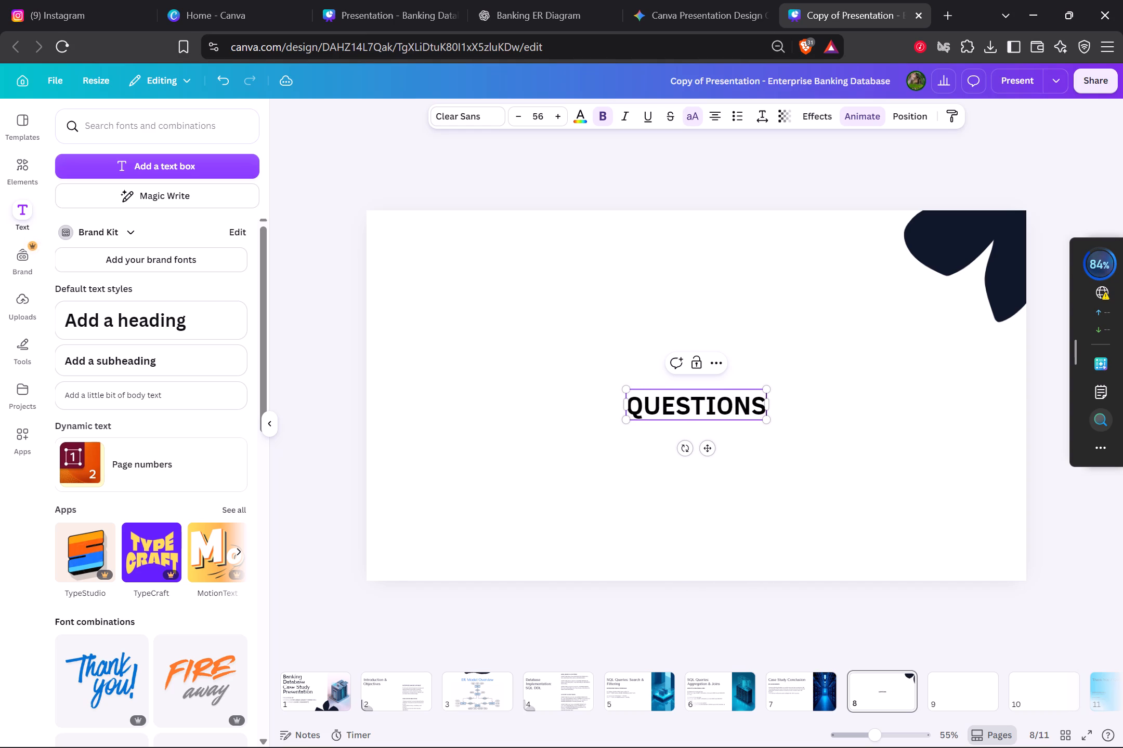
{"action": "left_click_drag", "start_coordinate": [767, 422], "coordinate": [850, 508]}
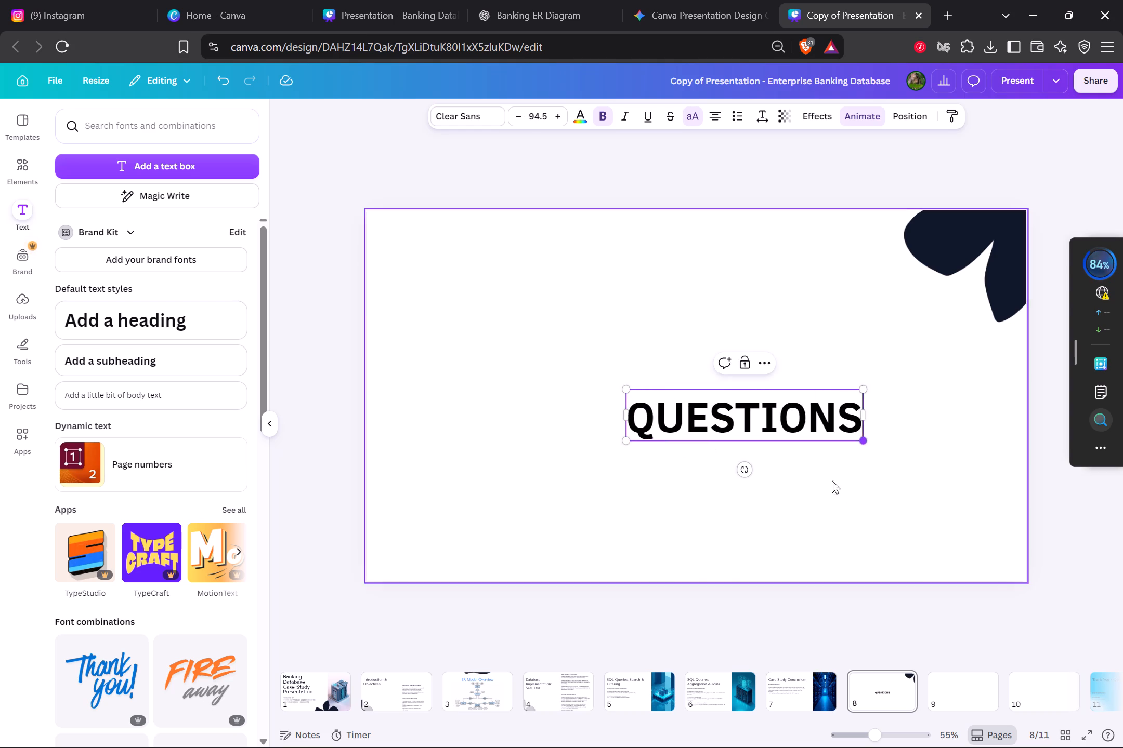
Move the QUESTIONS text to page 8's top-left corner as the page heading.
{"action": "left_click_drag", "start_coordinate": [775, 422], "coordinate": [556, 288]}
{"action": "left_click", "coordinate": [723, 400]}
{"action": "double_click", "coordinate": [681, 405]}
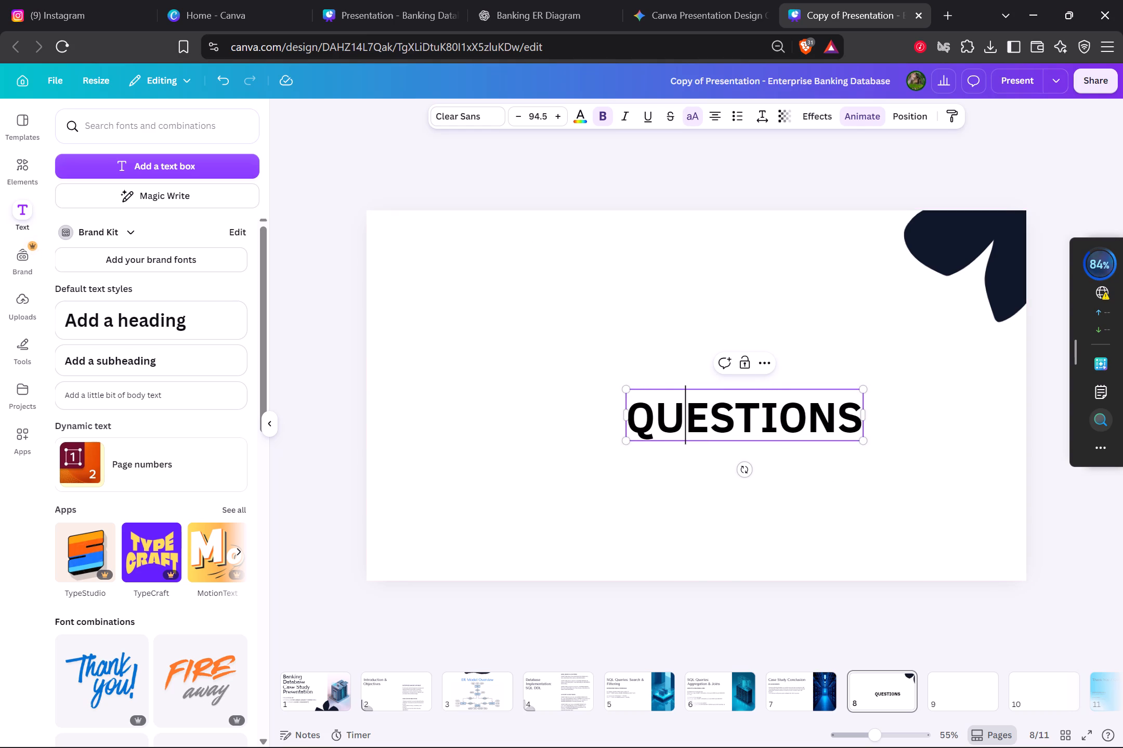
{"action": "left_click", "coordinate": [677, 405]}
{"action": "left_click", "coordinate": [716, 429]}
{"action": "left_click", "coordinate": [730, 439]}
{"action": "left_click_drag", "start_coordinate": [746, 440], "coordinate": [504, 353]}
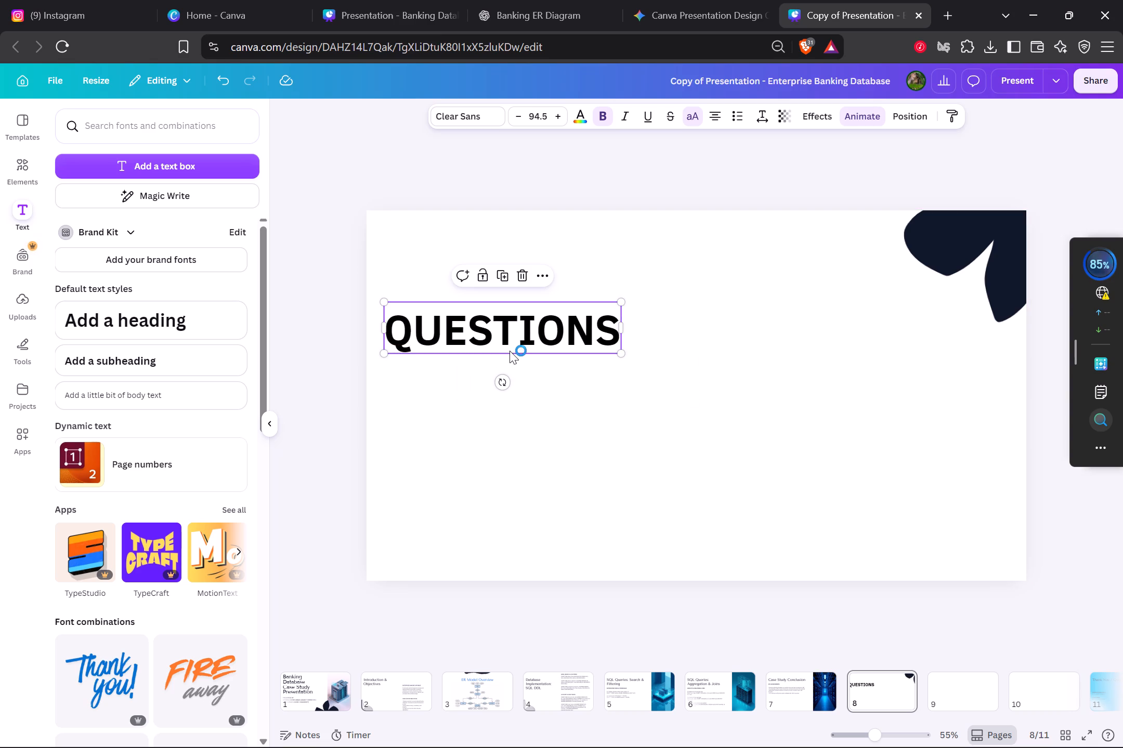
{"action": "left_click", "coordinate": [543, 356]}
{"action": "left_click_drag", "start_coordinate": [552, 355], "coordinate": [540, 268]}
Reduce the QUESTIONS heading's font size to 67.5.
{"action": "key", "text": "ctrl+shift+comma"}
{"action": "key", "text": "ctrl+shift+comma"}
{"action": "key", "text": "ctrl+shift+comma"}
{"action": "key", "text": "ctrl+shift+comma"}
{"action": "key", "text": "ctrl+shift+comma"}
{"action": "key", "text": "ctrl+shift+comma"}
{"action": "key", "text": "ctrl+shift+comma"}
{"action": "key", "text": "ctrl+shift+comma"}
{"action": "key", "text": "ctrl+shift+comma"}
{"action": "key", "text": "ctrl+shift+comma"}
{"action": "key", "text": "ctrl+shift+comma"}
{"action": "key", "text": "ctrl+shift+comma"}
{"action": "key", "text": "ctrl+shift+comma"}
{"action": "key", "text": "ctrl+shift+comma"}
{"action": "key", "text": "ctrl+shift+comma"}
{"action": "key", "text": "ctrl+shift+comma"}
{"action": "key", "text": "ctrl+shift+comma"}
{"action": "key", "text": "ctrl+shift+comma"}
{"action": "key", "text": "ctrl+shift+comma"}
{"action": "key", "text": "ctrl+shift+comma"}
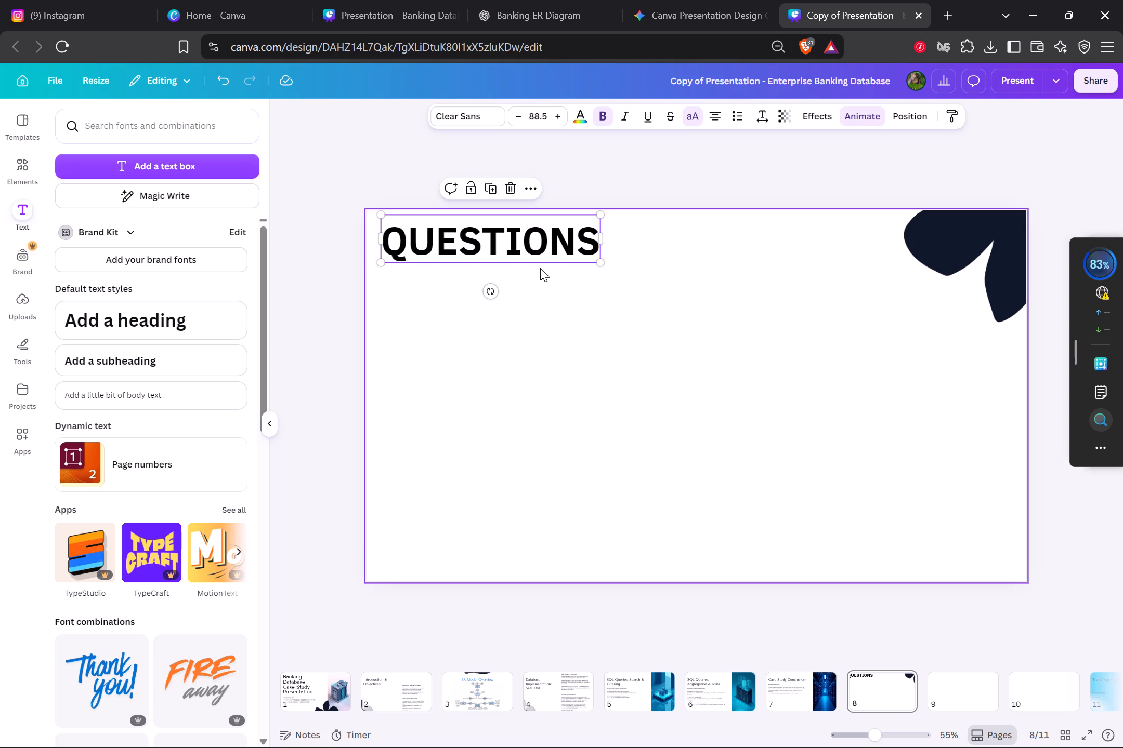
Check the font of page 1's title and apply the same font, Tenor Sans, to page 8's QUESTIONS heading.
{"action": "left_click", "coordinate": [288, 703]}
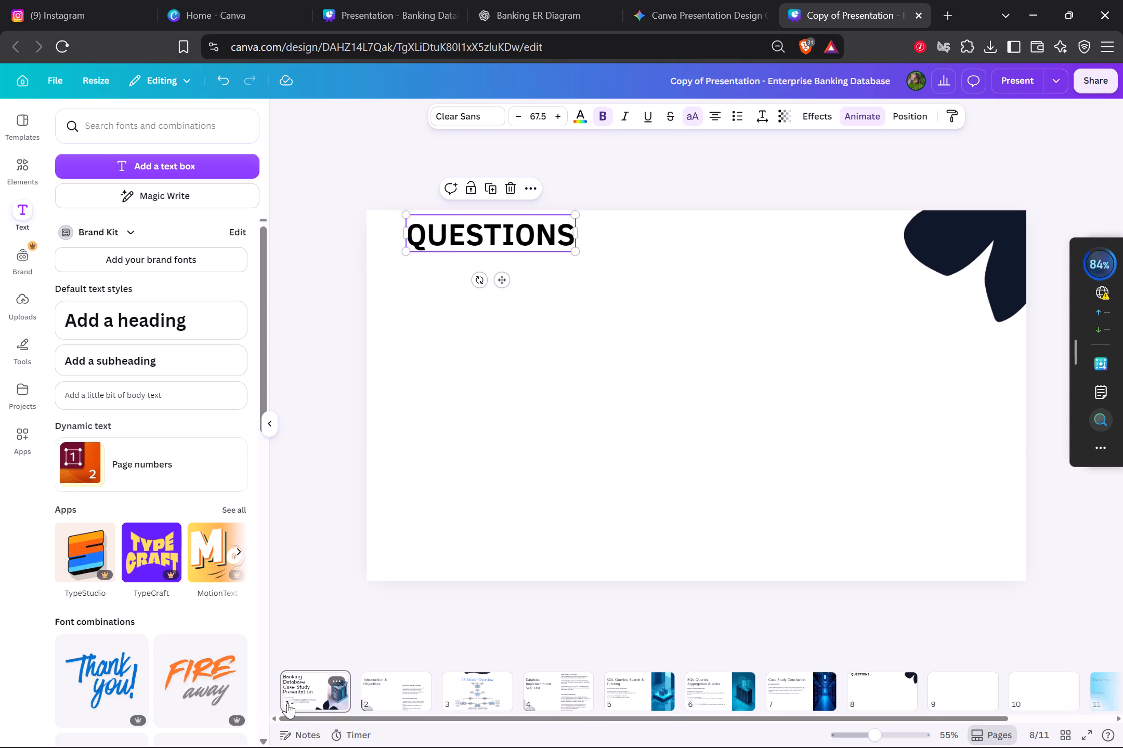
{"action": "left_click", "coordinate": [477, 304]}
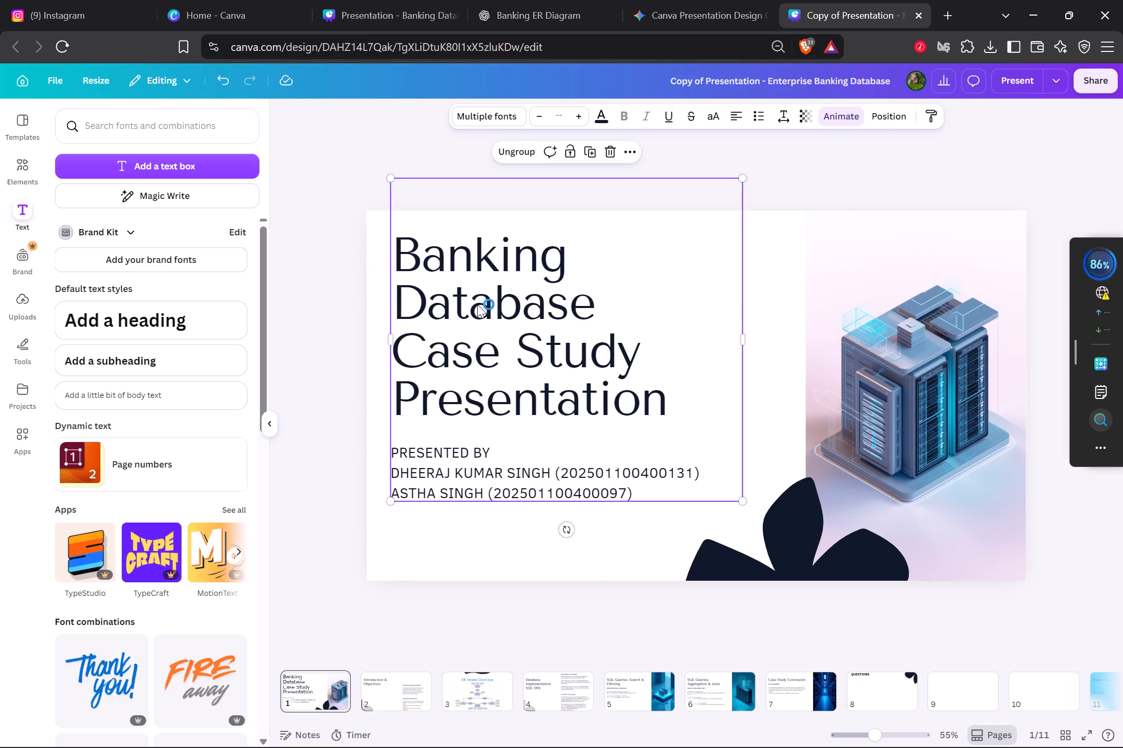
{"action": "double_click", "coordinate": [477, 304]}
{"action": "triple_click", "coordinate": [477, 304]}
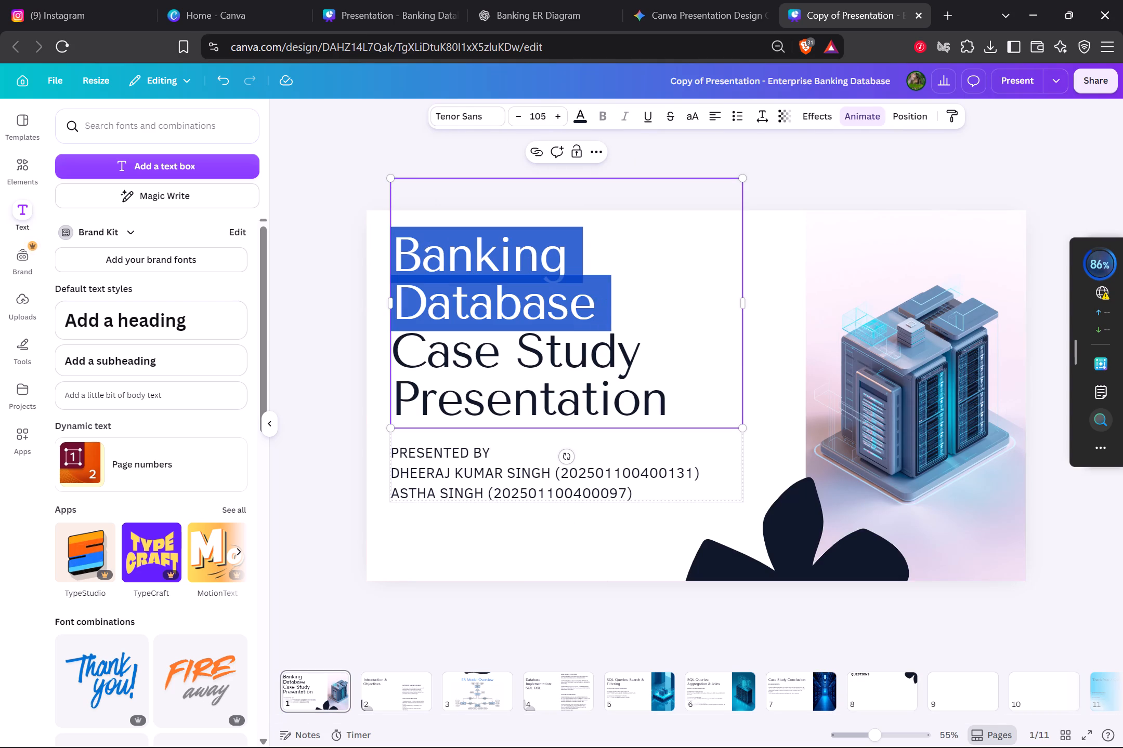
{"action": "triple_click", "coordinate": [477, 304]}
{"action": "left_click", "coordinate": [477, 304]}
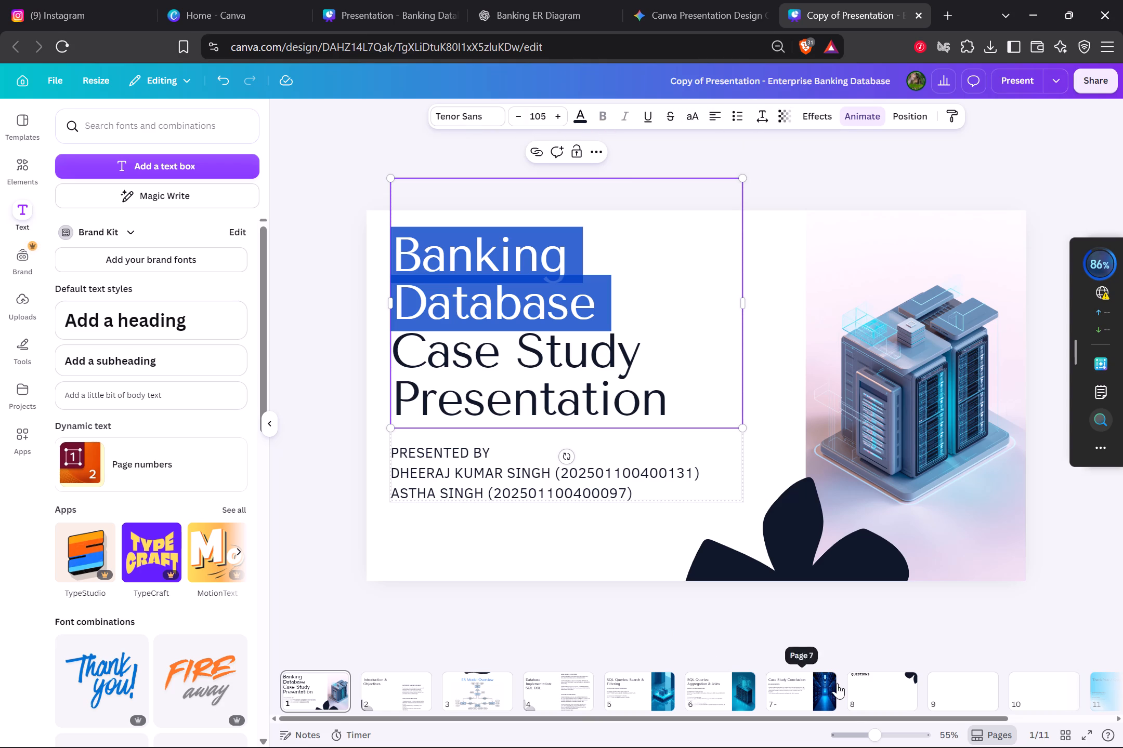
{"action": "left_click", "coordinate": [868, 683]}
{"action": "left_click", "coordinate": [441, 234]}
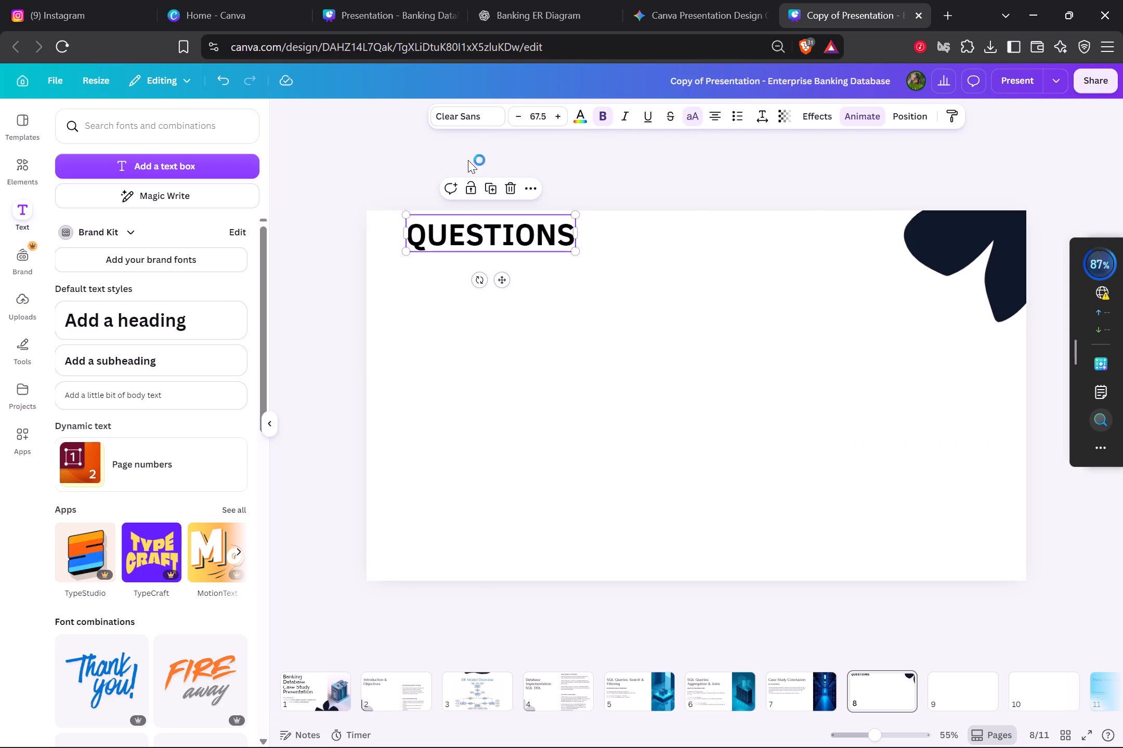
{"action": "left_click", "coordinate": [485, 111]}
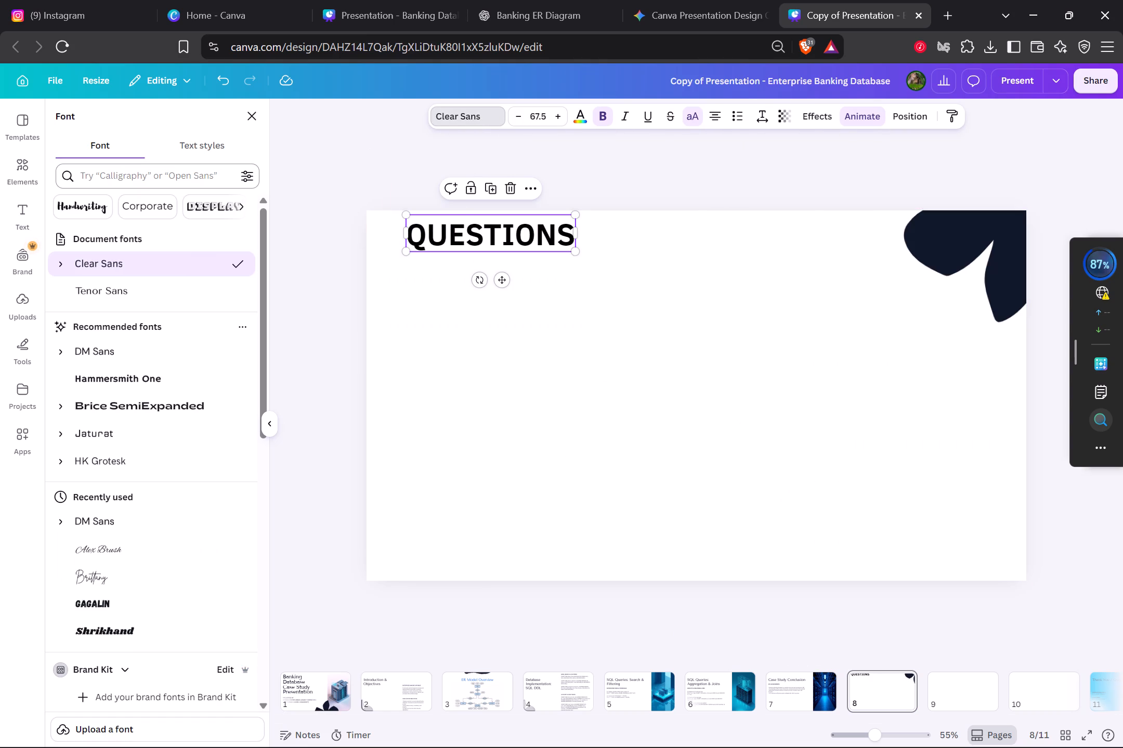
{"action": "left_click", "coordinate": [95, 173]}
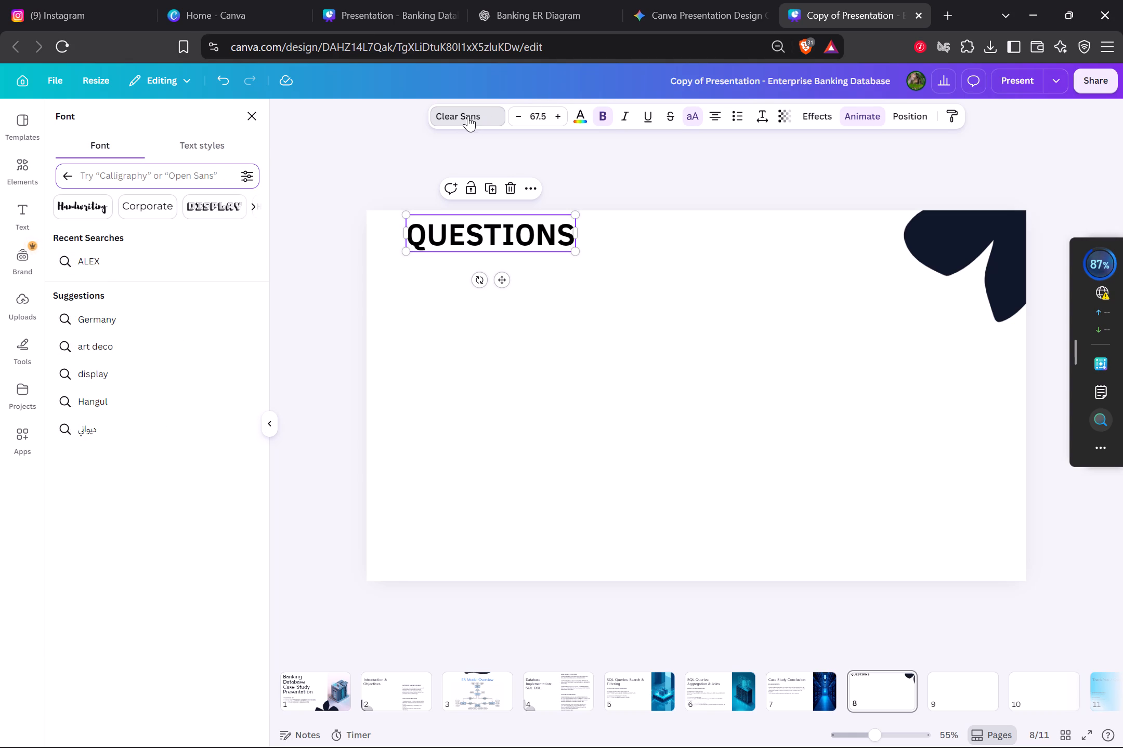
{"action": "left_click", "coordinate": [468, 116]}
{"action": "left_click", "coordinate": [442, 119]}
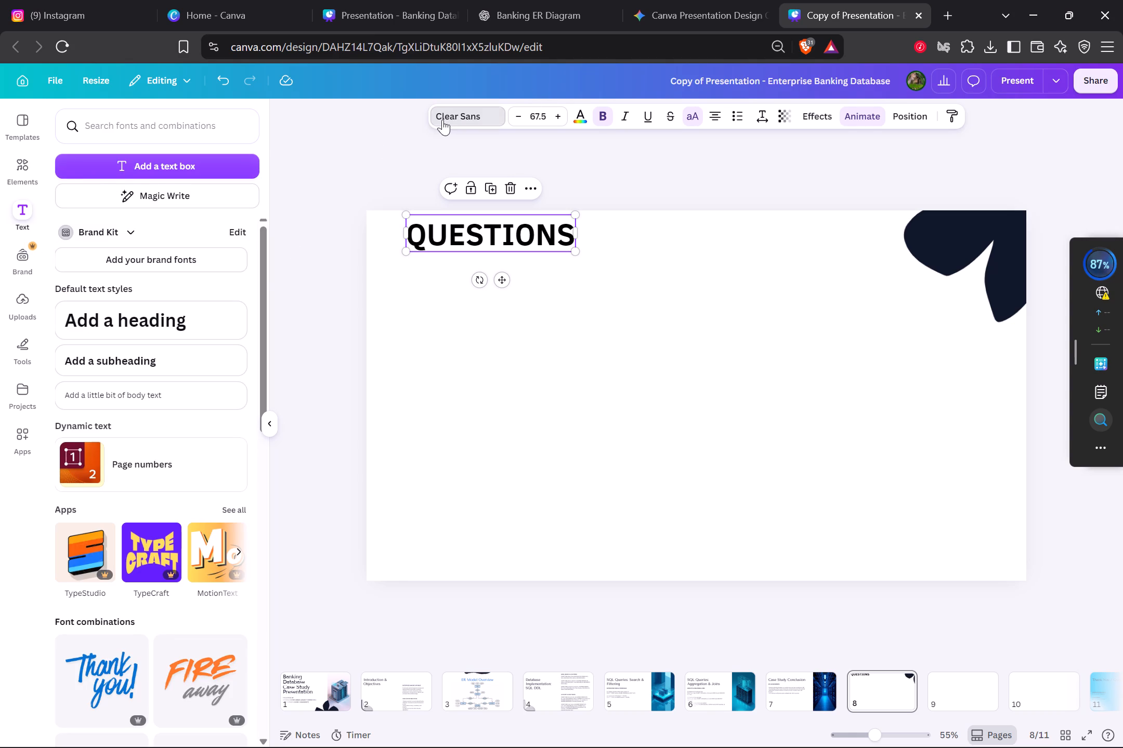
{"action": "left_click", "coordinate": [146, 167]}
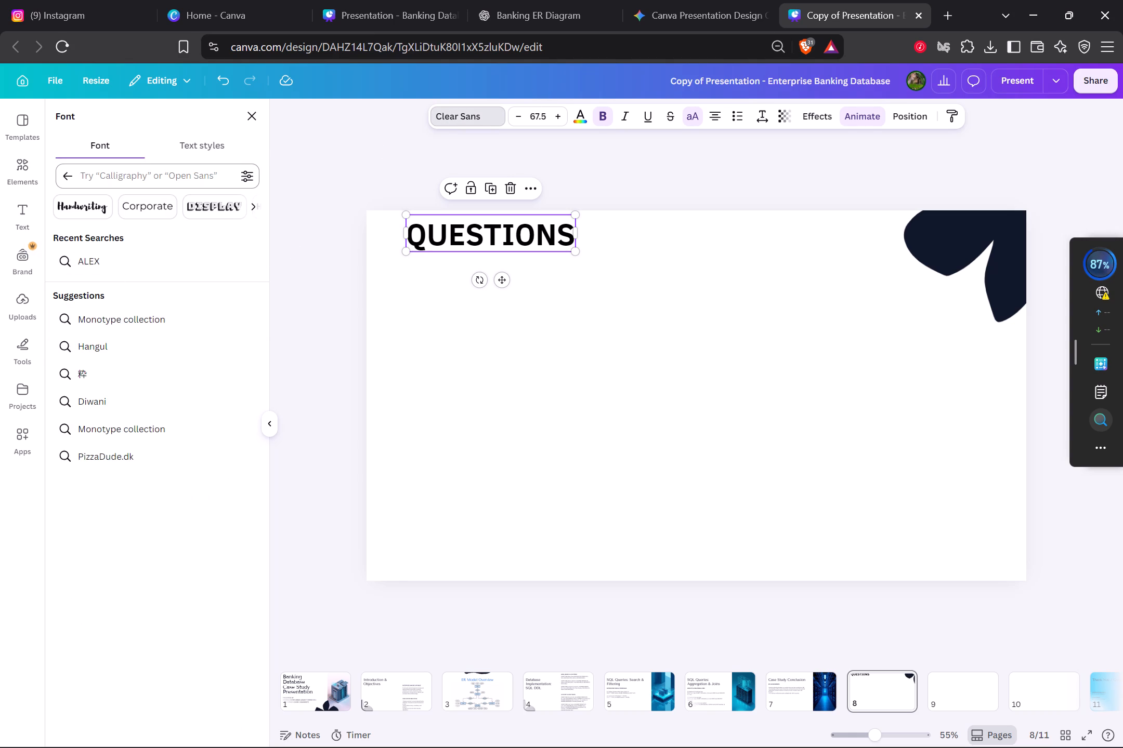
{"action": "type", "text": "tenor"}
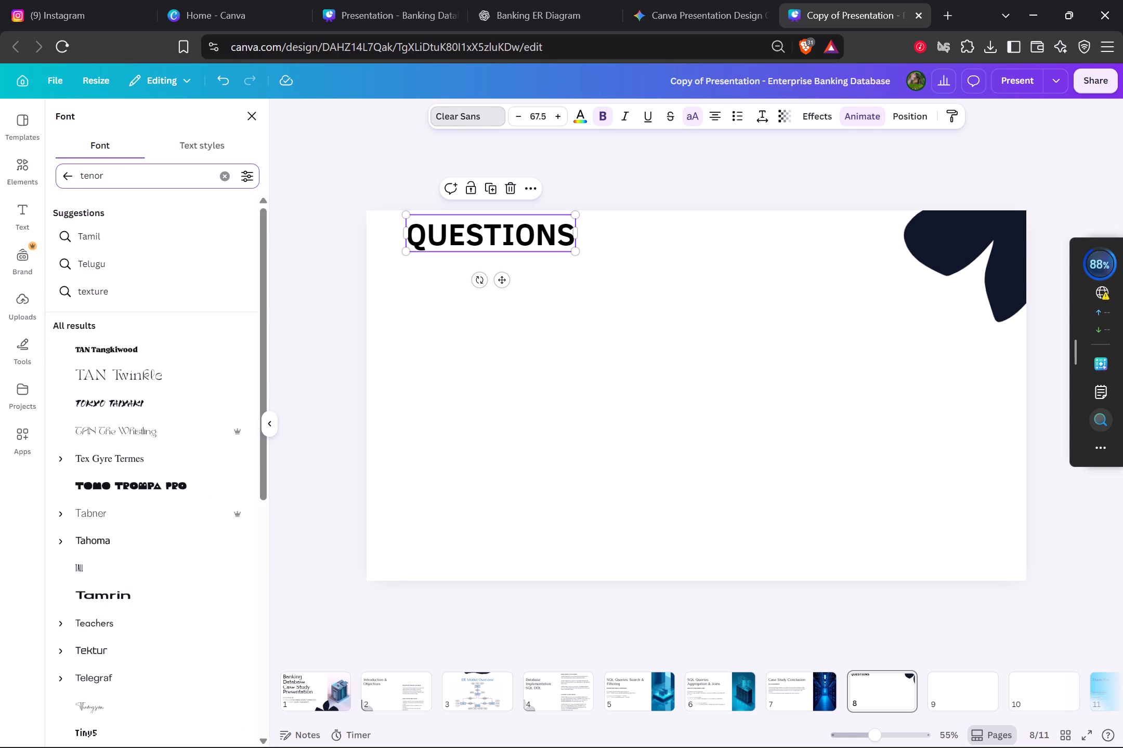
{"action": "left_click", "coordinate": [129, 236]}
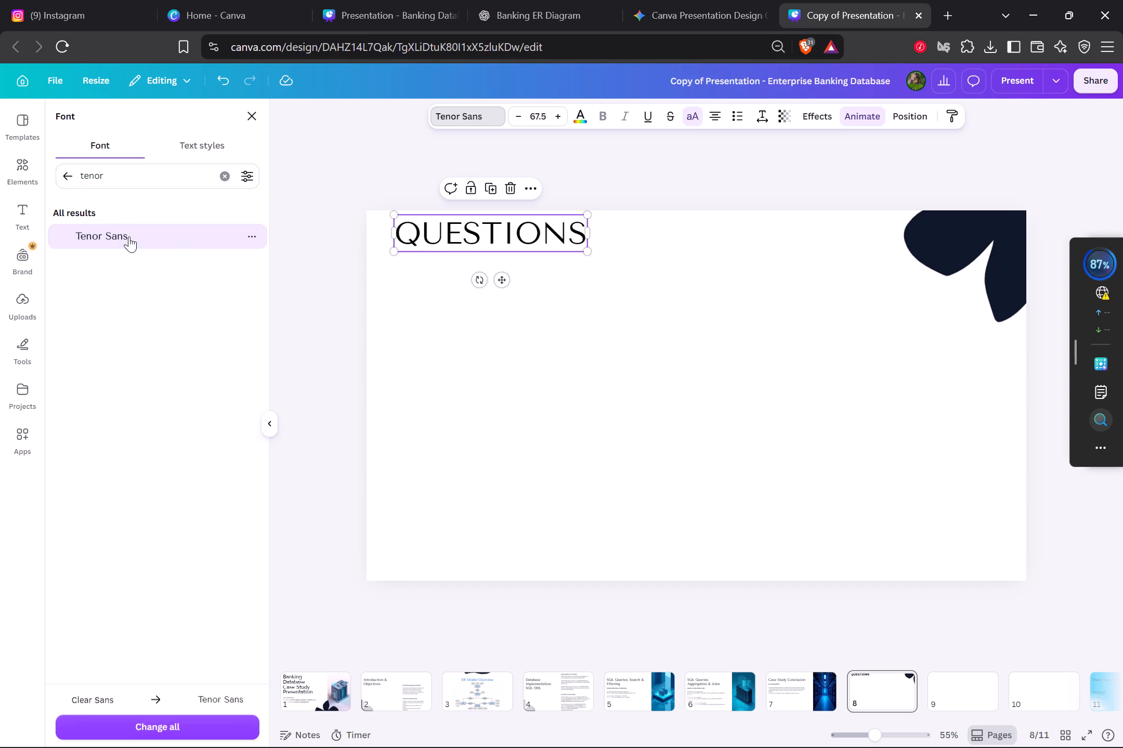
Enlarge page 8's QUESTIONS heading slightly to font size 67.7.
{"action": "left_click_drag", "start_coordinate": [591, 251], "coordinate": [590, 255]}
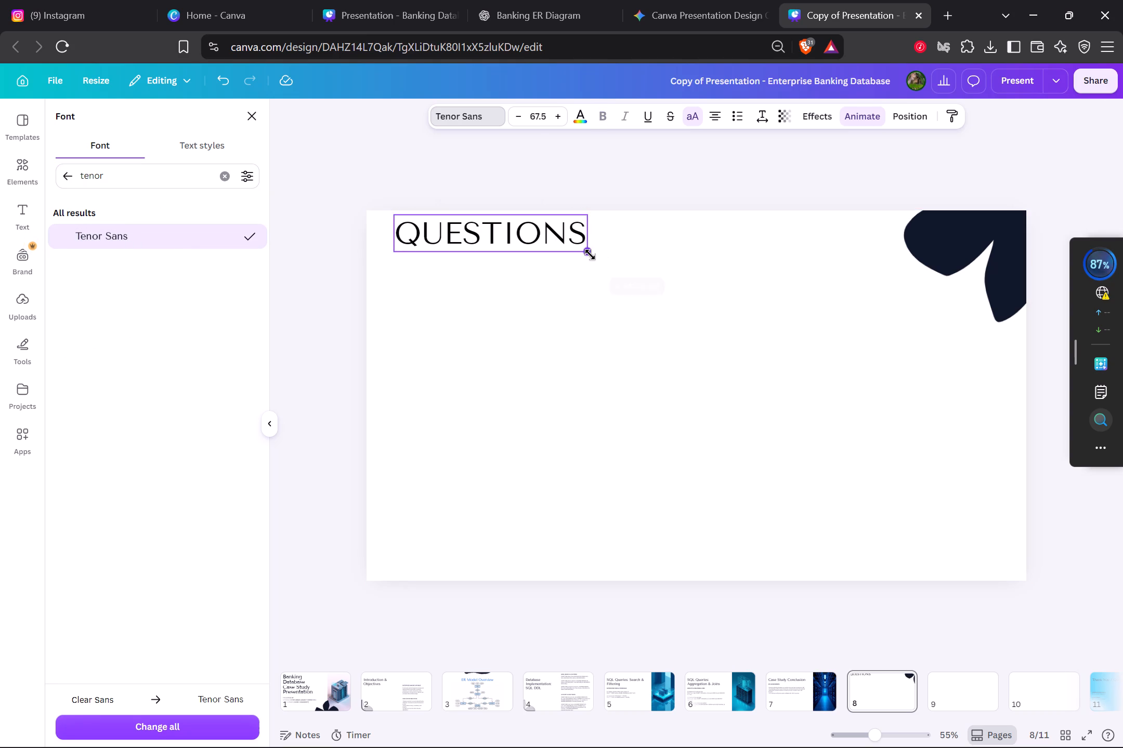
{"action": "left_click_drag", "start_coordinate": [590, 255], "coordinate": [590, 259]}
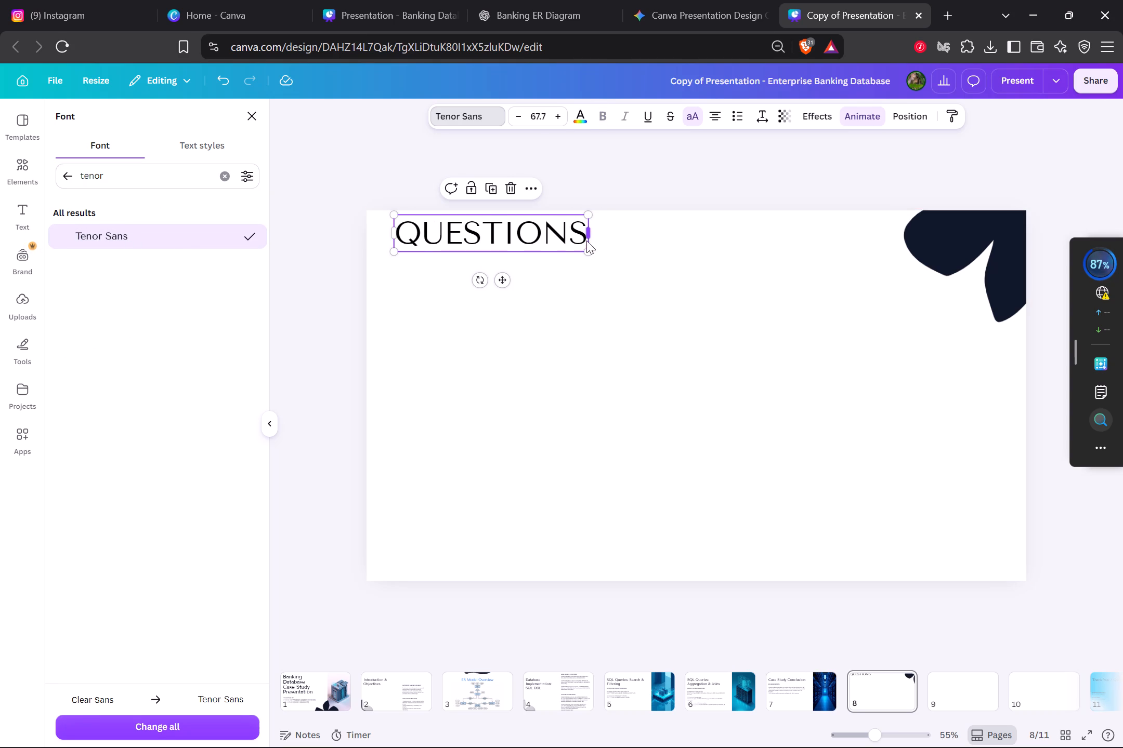
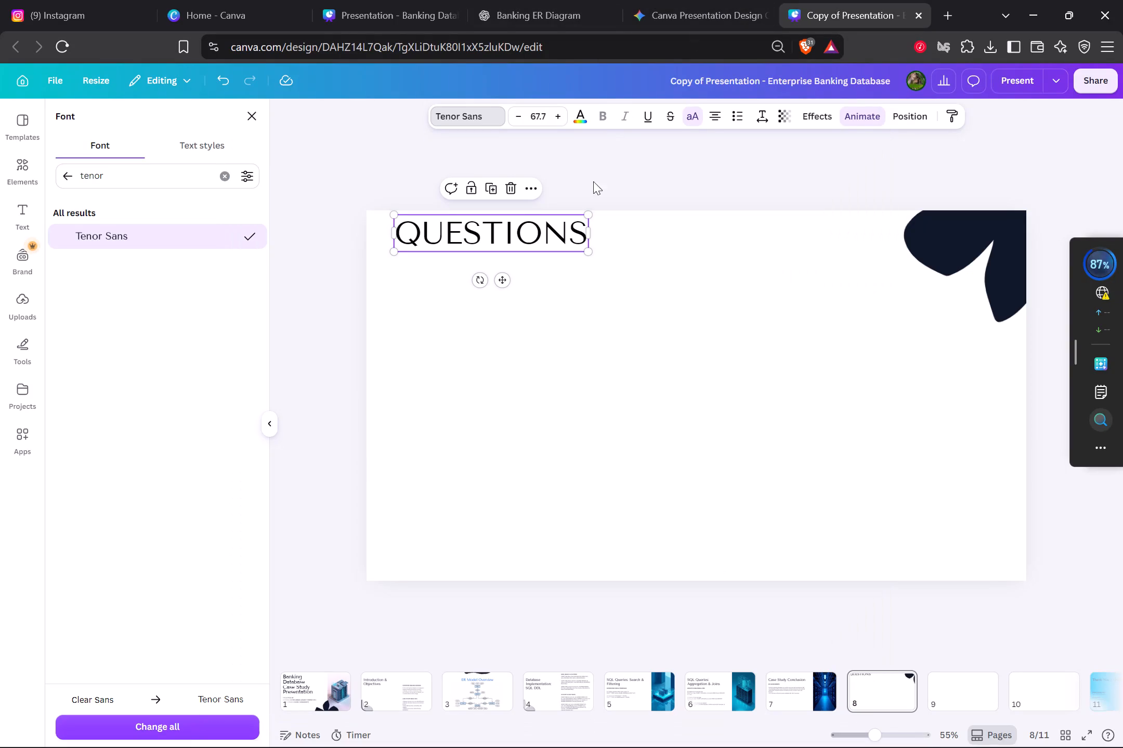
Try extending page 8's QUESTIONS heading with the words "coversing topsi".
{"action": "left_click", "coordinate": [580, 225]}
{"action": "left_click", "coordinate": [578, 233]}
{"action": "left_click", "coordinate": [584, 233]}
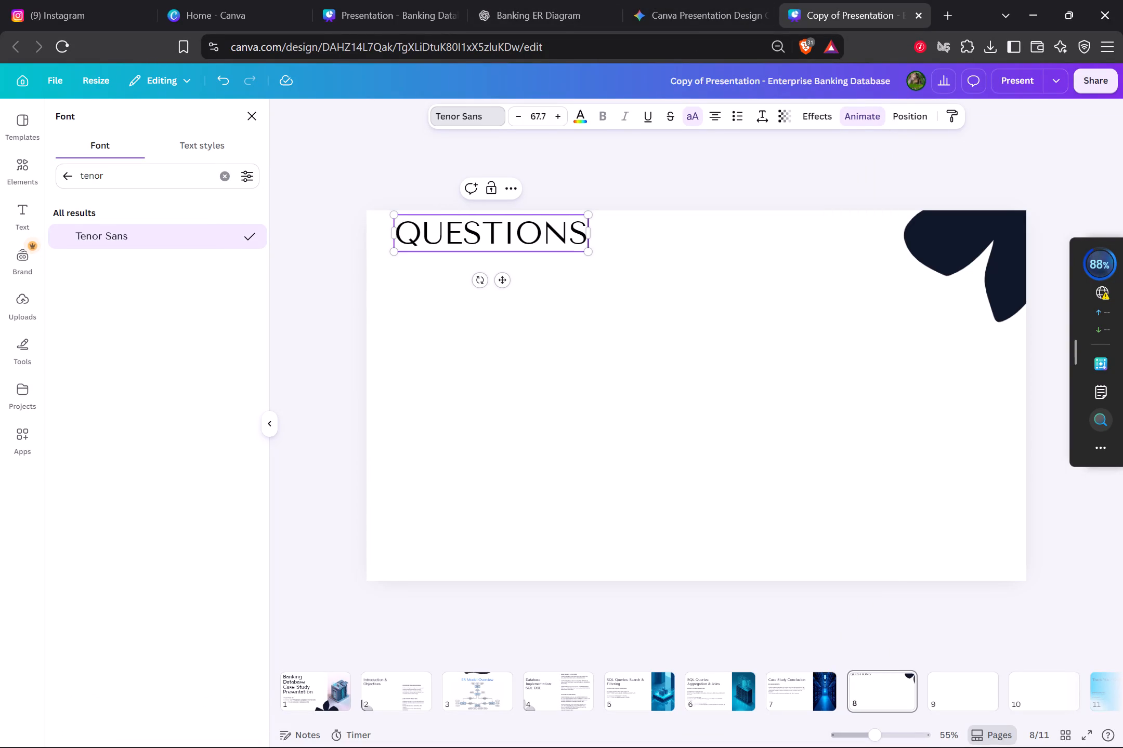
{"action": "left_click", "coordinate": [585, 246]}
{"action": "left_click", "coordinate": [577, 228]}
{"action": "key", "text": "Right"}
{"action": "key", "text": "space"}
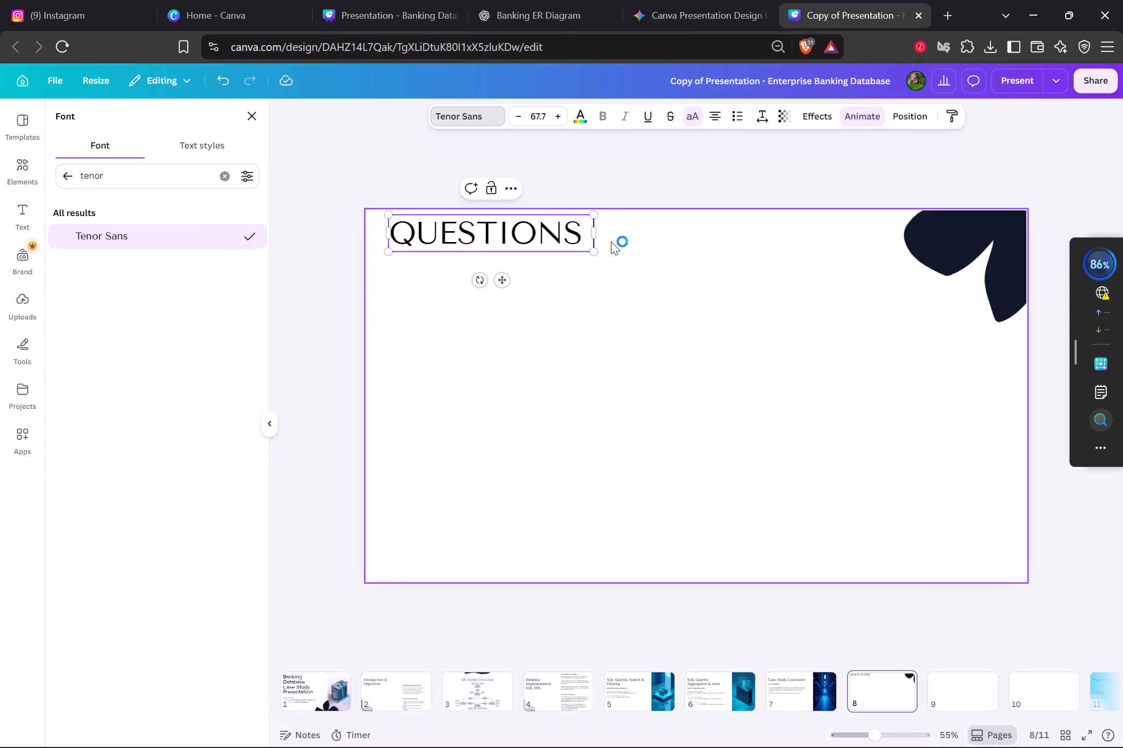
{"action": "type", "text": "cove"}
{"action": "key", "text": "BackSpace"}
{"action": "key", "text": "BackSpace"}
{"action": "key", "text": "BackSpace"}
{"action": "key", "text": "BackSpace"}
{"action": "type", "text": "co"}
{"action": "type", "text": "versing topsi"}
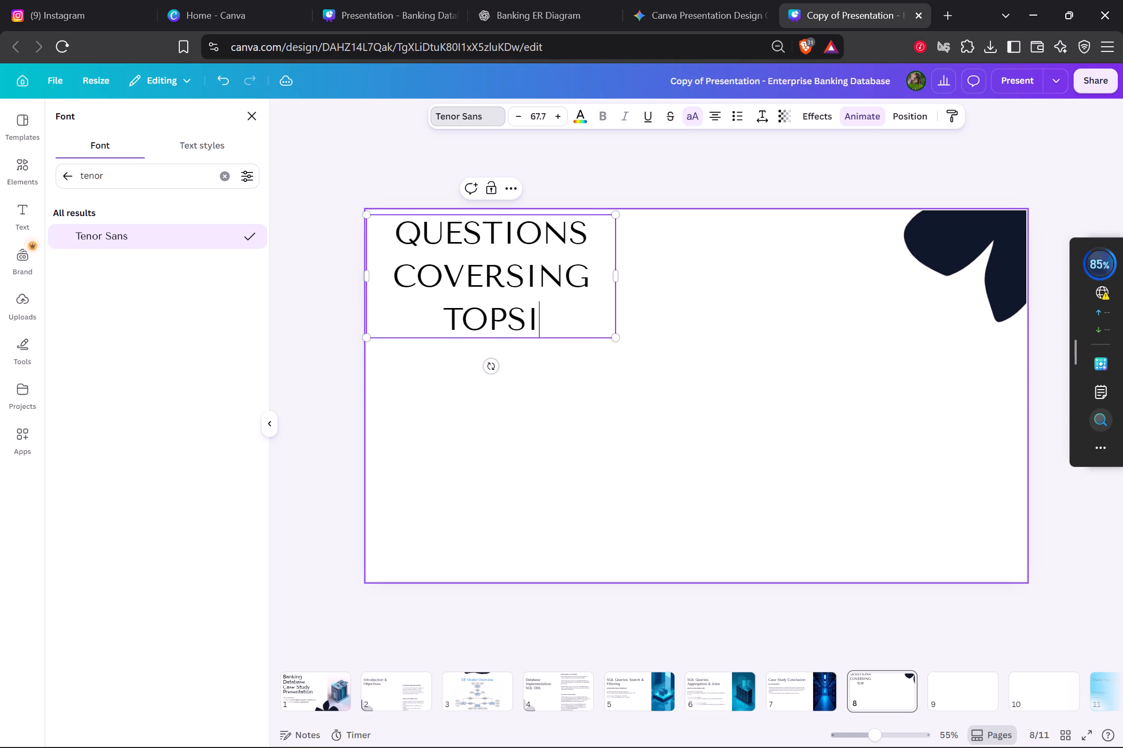
Replace the whole heading text on page 8 with TOPICS.
{"action": "key", "text": "BackSpace"}
{"action": "key", "text": "BackSpace"}
{"action": "key", "text": "BackSpace"}
{"action": "key", "text": "BackSpace"}
{"action": "key", "text": "BackSpace"}
{"action": "key", "text": "BackSpace"}
{"action": "key", "text": "BackSpace"}
{"action": "key", "text": "BackSpace"}
{"action": "key", "text": "BackSpace"}
{"action": "key", "text": "BackSpace"}
{"action": "key", "text": "BackSpace"}
{"action": "key", "text": "BackSpace"}
{"action": "key", "text": "BackSpace"}
{"action": "key", "text": "BackSpace"}
{"action": "key", "text": "BackSpace"}
{"action": "key", "text": "BackSpace"}
{"action": "key", "text": "BackSpace"}
{"action": "key", "text": "BackSpace"}
{"action": "key", "text": "BackSpace"}
{"action": "key", "text": "BackSpace"}
{"action": "key", "text": "BackSpace"}
{"action": "key", "text": "BackSpace"}
{"action": "key", "text": "BackSpace"}
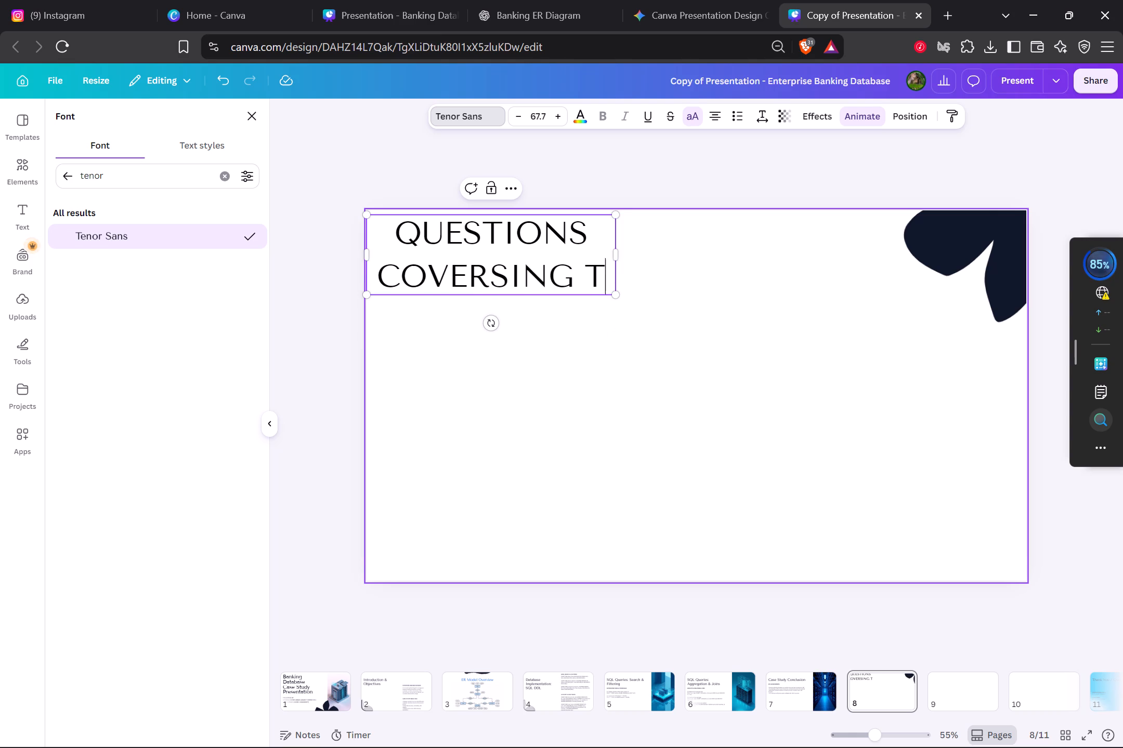
{"action": "key", "text": "BackSpace"}
{"action": "type", "text": "top"}
{"action": "type", "text": "iscs"}
{"action": "key", "text": "BackSpace"}
{"action": "key", "text": "BackSpace"}
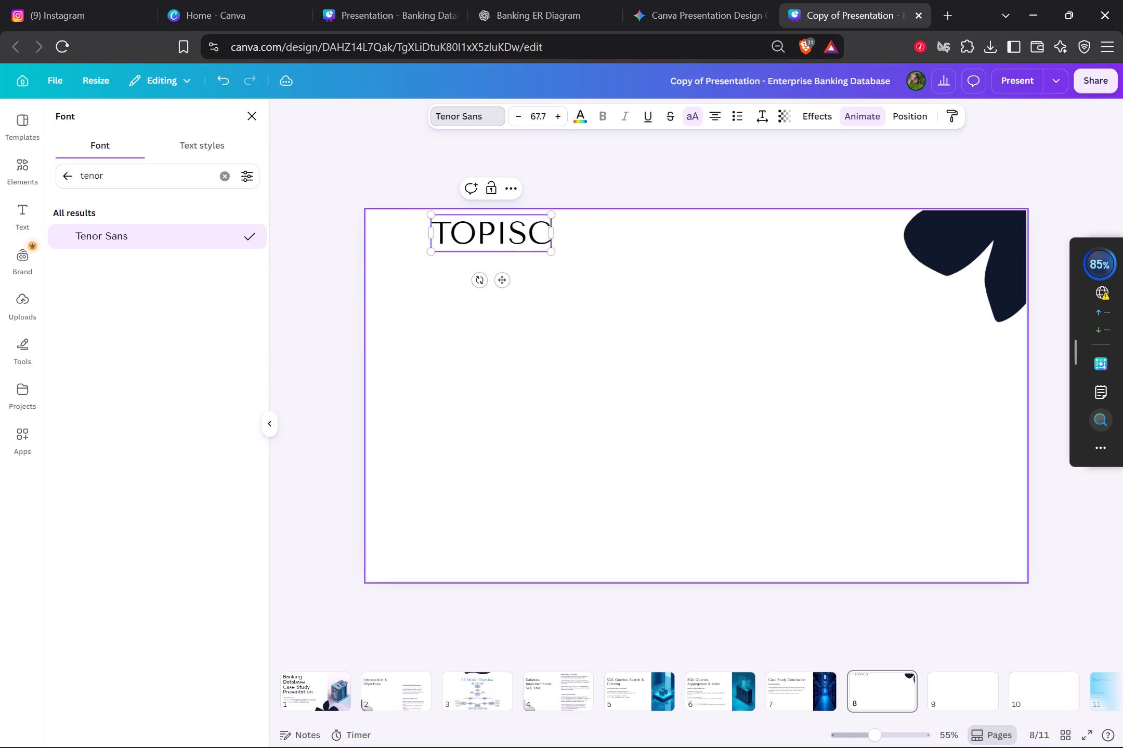
{"action": "key", "text": "BackSpace"}
{"action": "type", "text": "cs"}
{"action": "key", "text": "shift+colon"}
{"action": "key", "text": "BackSpace"}
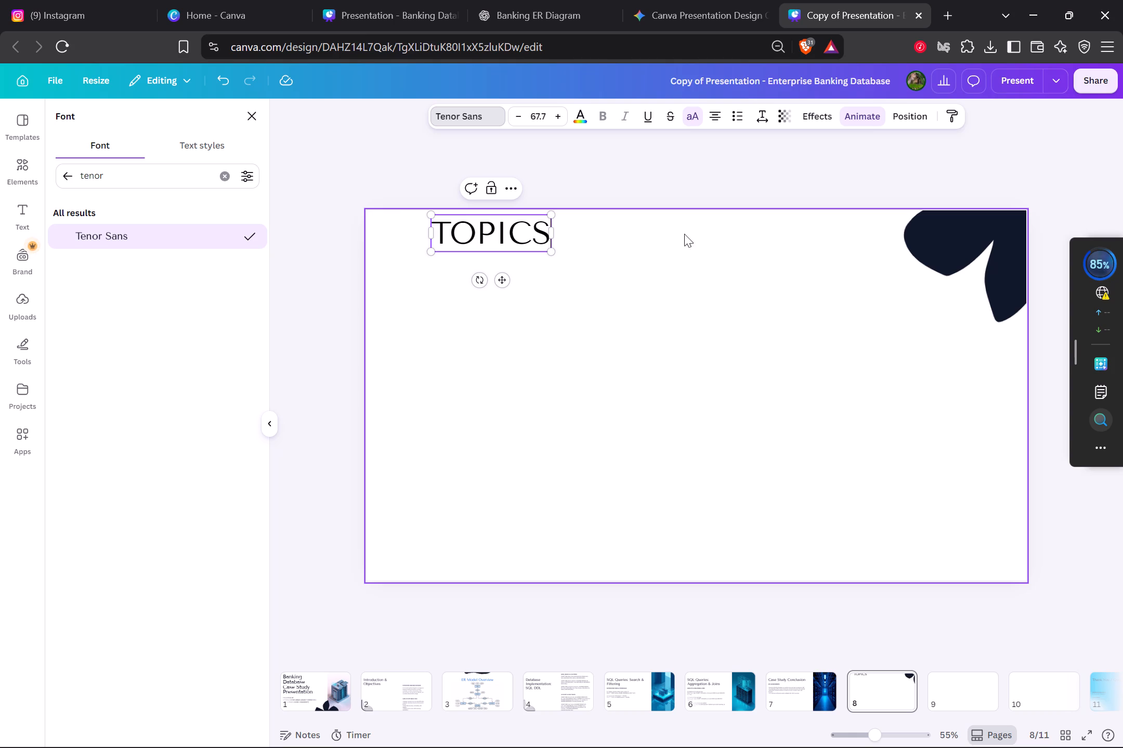
Add a text box to page 8, widen it slightly and place it near the page's middle, below the TOPICS heading.
{"action": "left_click", "coordinate": [498, 290]}
{"action": "left_click", "coordinate": [475, 298]}
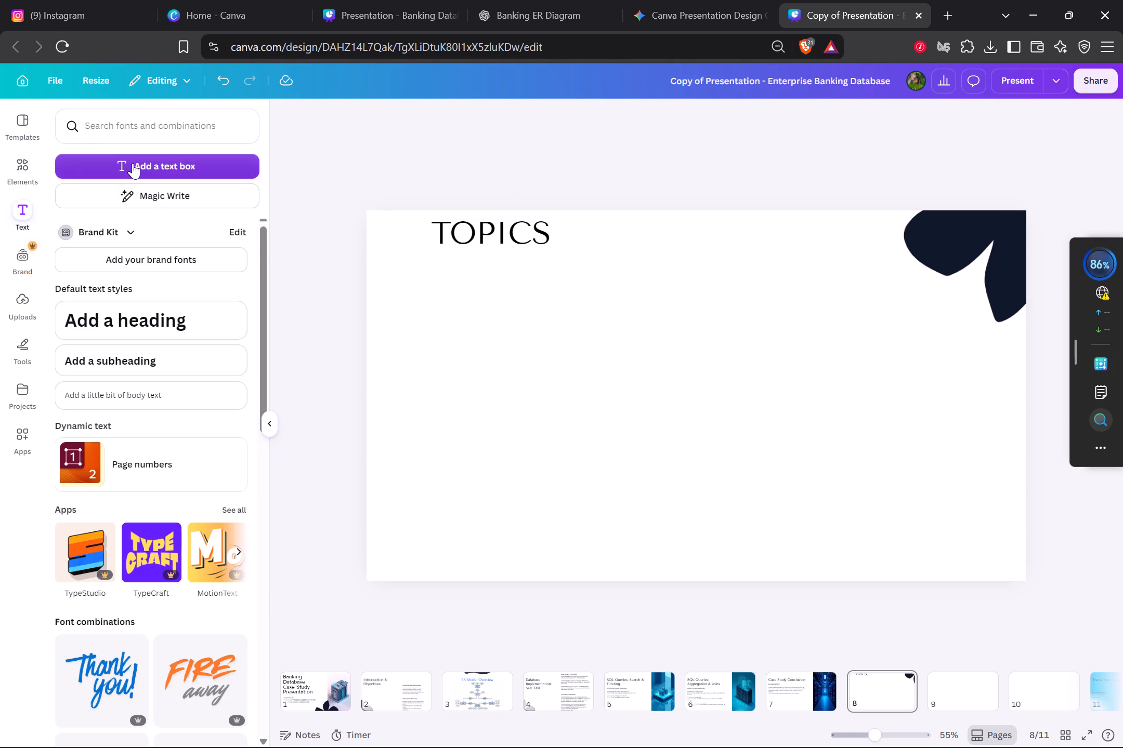
{"action": "left_click", "coordinate": [133, 163]}
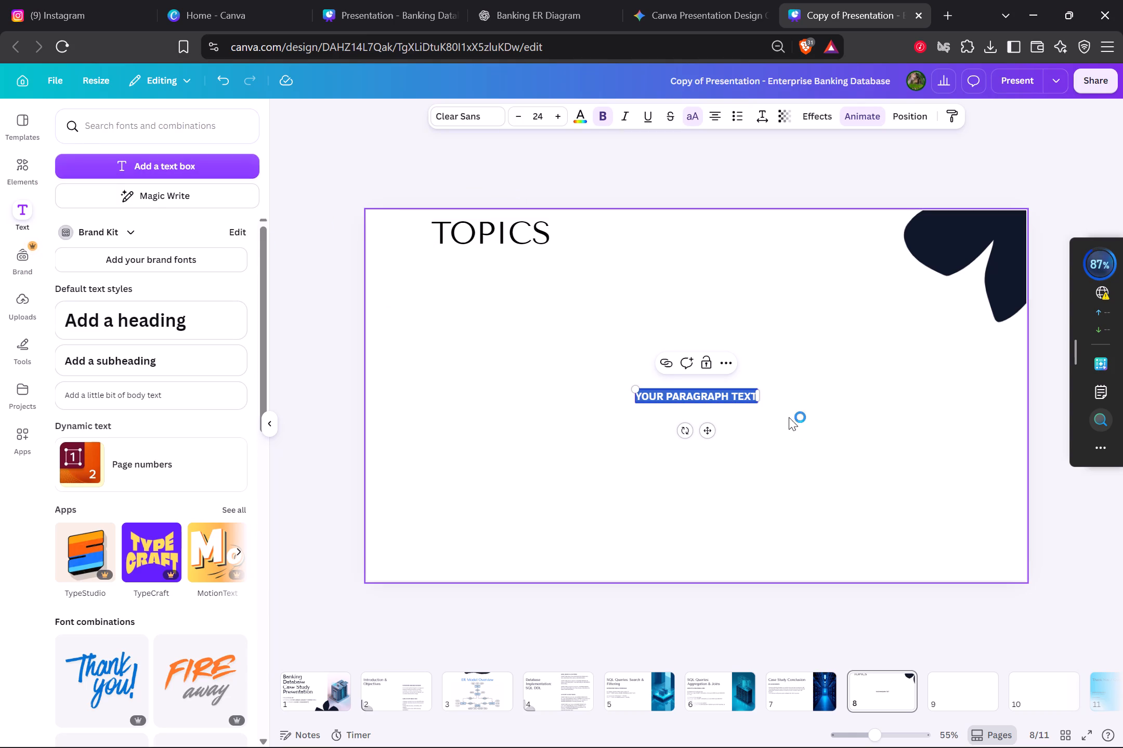
{"action": "left_click", "coordinate": [754, 396]}
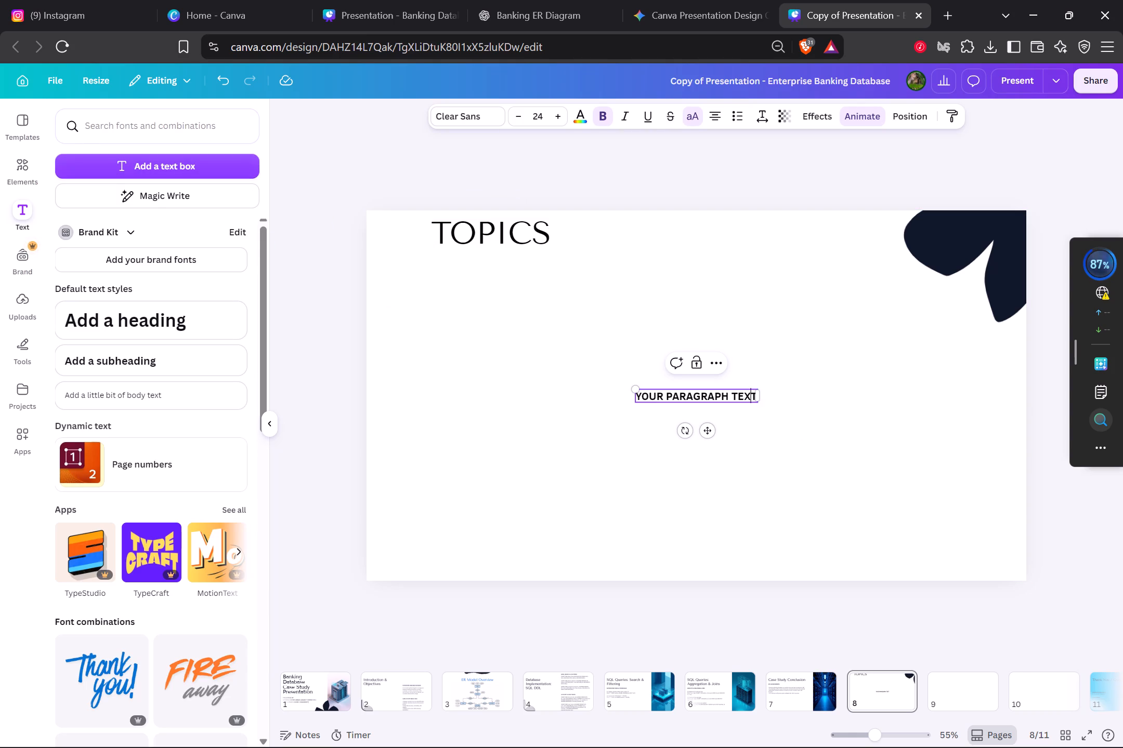
{"action": "left_click", "coordinate": [754, 396]}
{"action": "left_click", "coordinate": [754, 396]}
{"action": "left_click_drag", "start_coordinate": [758, 392], "coordinate": [791, 480]}
{"action": "left_click_drag", "start_coordinate": [764, 404], "coordinate": [713, 378]}
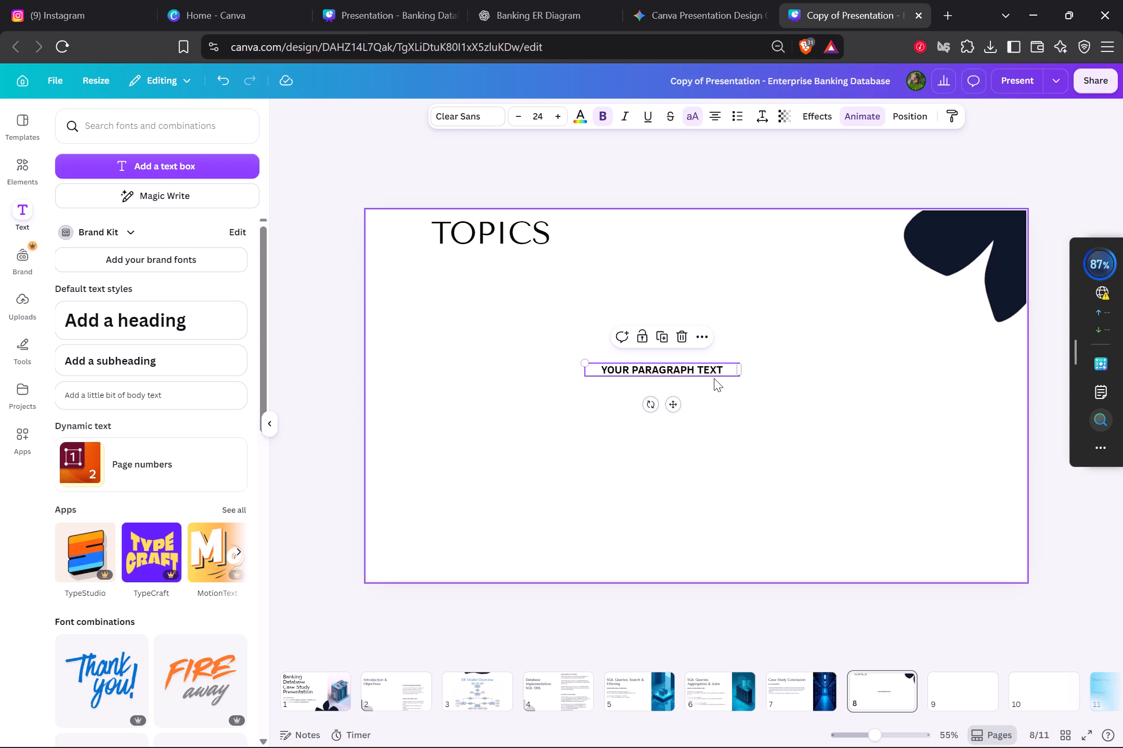
Enlarge the new text box on page 8 to font size 31.1.
{"action": "left_click", "coordinate": [743, 375]}
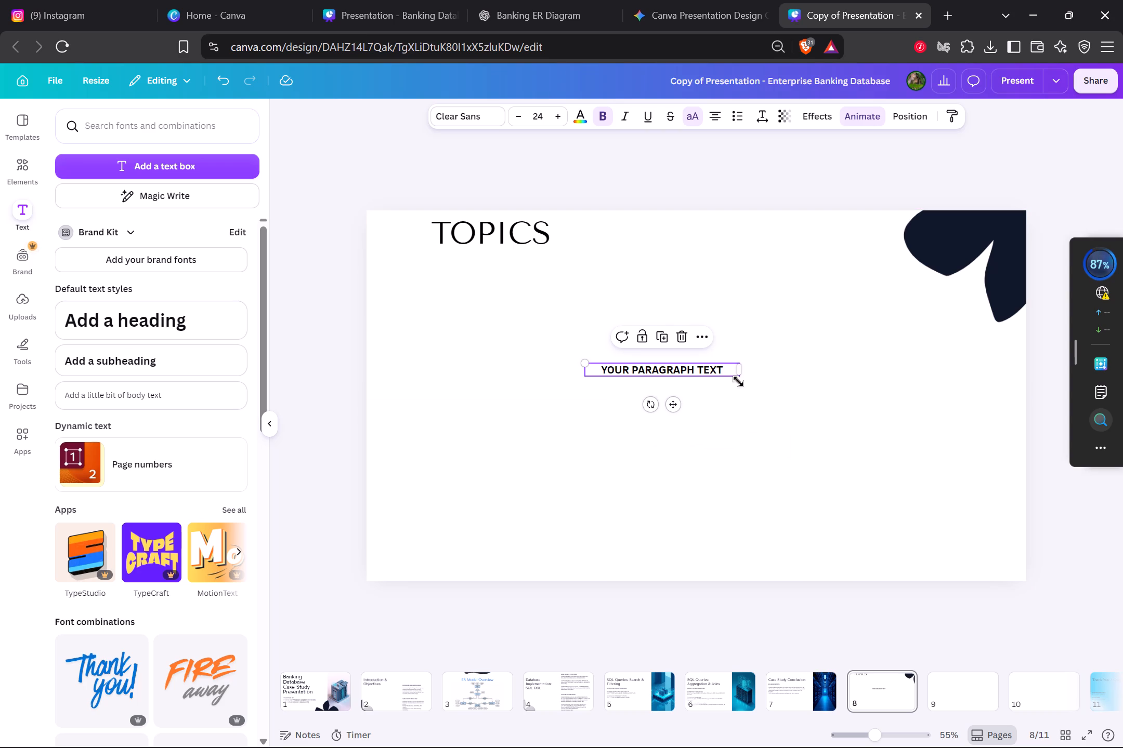
{"action": "left_click_drag", "start_coordinate": [738, 381], "coordinate": [775, 490]}
Delete the placeholder paragraph text from page 8's new text box.
{"action": "left_click", "coordinate": [760, 380]}
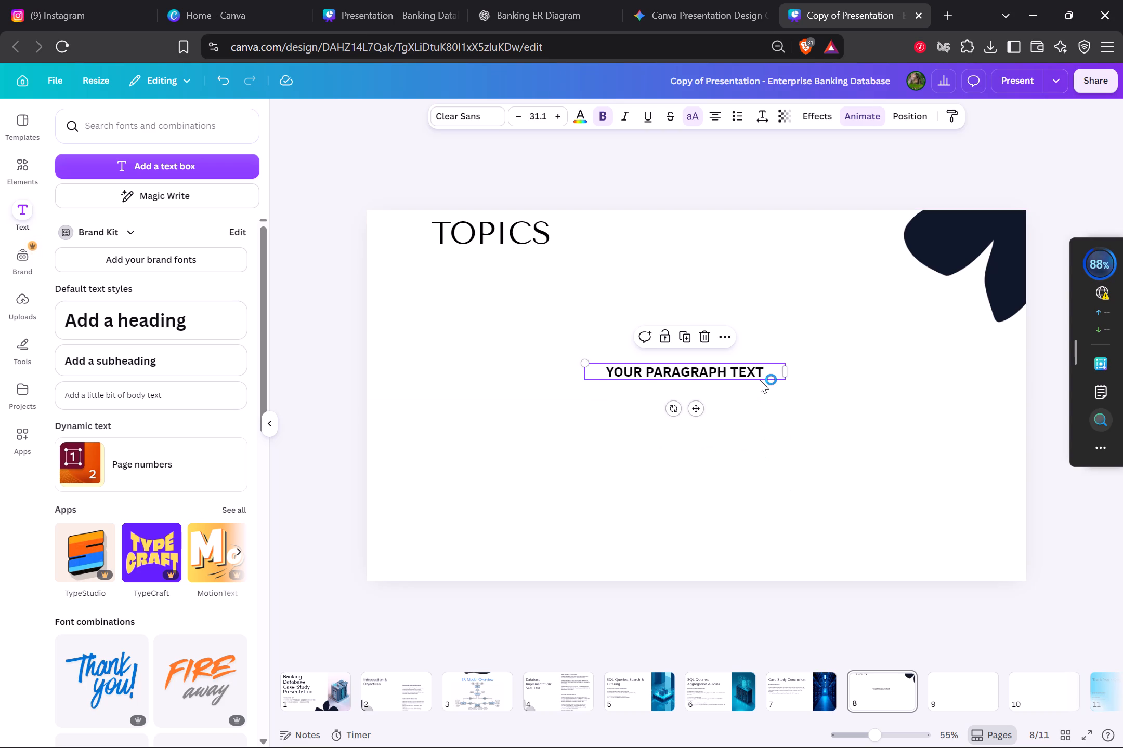
{"action": "left_click", "coordinate": [760, 377]}
{"action": "key", "text": "ctrl+BackSpace"}
{"action": "key", "text": "ctrl+BackSpace"}
{"action": "key", "text": "ctrl+BackSpace"}
{"action": "key", "text": "ctrl+BackSpace"}
{"action": "key", "text": "ctrl+BackSpace"}
{"action": "key", "text": "ctrl+BackSpace"}
{"action": "key", "text": "ctrl+BackSpace"}
{"action": "key", "text": "ctrl+BackSpace"}
{"action": "key", "text": "ctrl+BackSpace"}
{"action": "key", "text": "ctrl+BackSpace"}
{"action": "key", "text": "ctrl+BackSpace"}
{"action": "key", "text": "ctrl+BackSpace"}
{"action": "key", "text": "ctrl+BackSpace"}
{"action": "key", "text": "ctrl+BackSpace"}
{"action": "key", "text": "ctrl+BackSpace"}
{"action": "key", "text": "ctrl+BackSpace"}
{"action": "key", "text": "ctrl+BackSpace"}
{"action": "key", "text": "ctrl+BackSpace"}
{"action": "key", "text": "ctrl+BackSpace"}
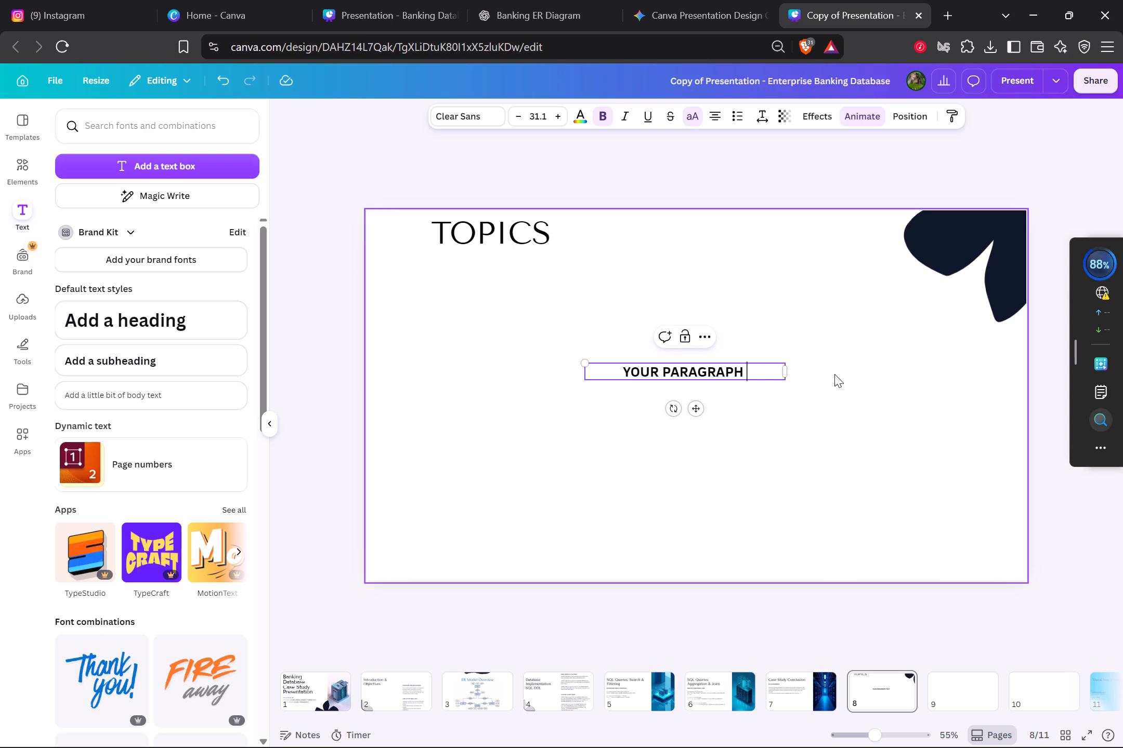
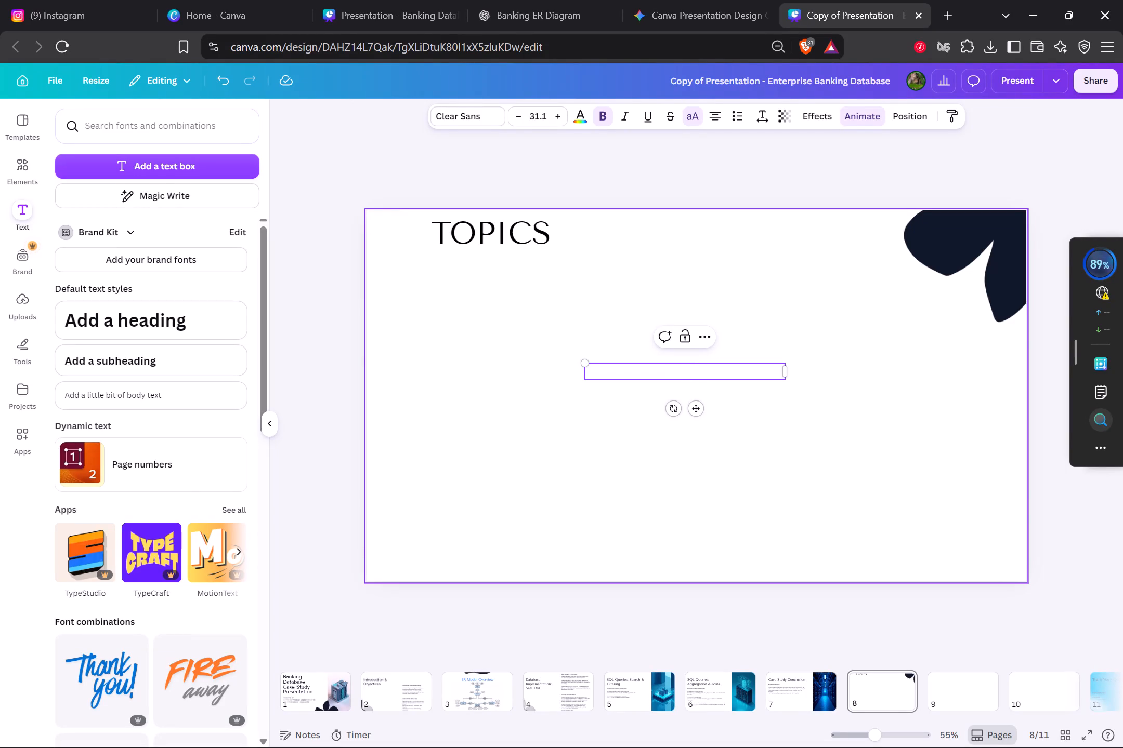
Start a numbered list in page 8's empty text box with the items "PL/SQL" and "Subquires".
{"action": "type", "text": "1. pl"}
{"action": "key", "text": "slash"}
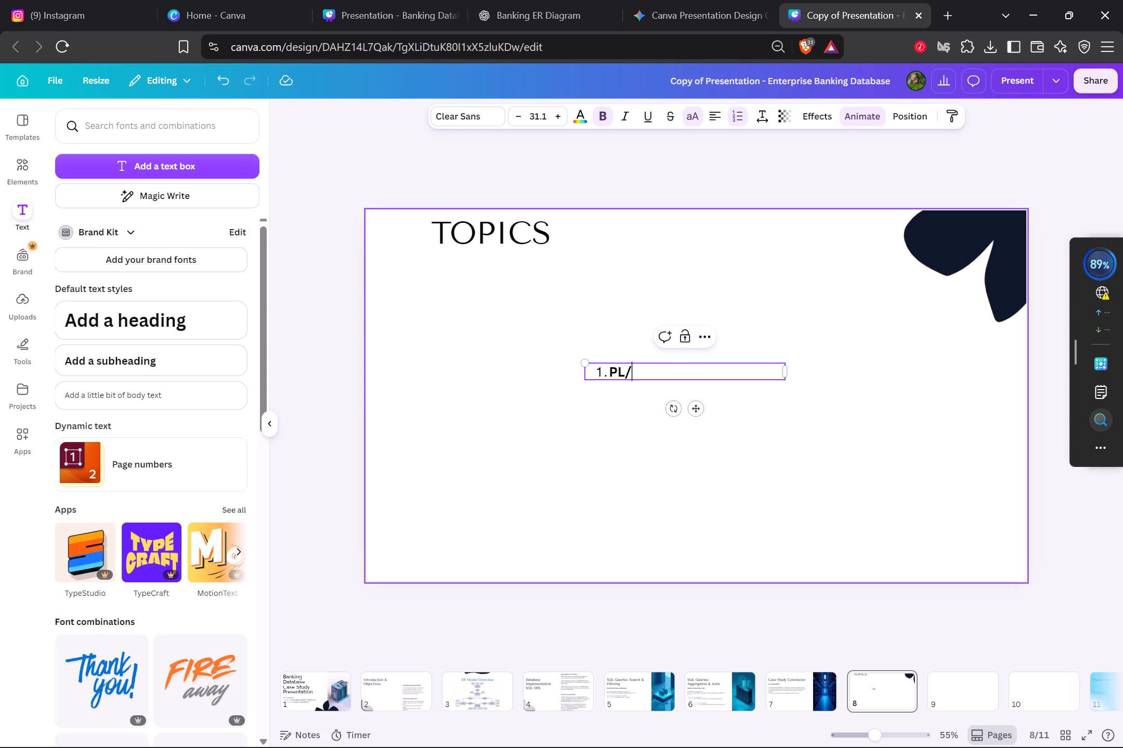
{"action": "type", "text": "sql"}
{"action": "key", "text": "Return"}
{"action": "type", "text": "2."}
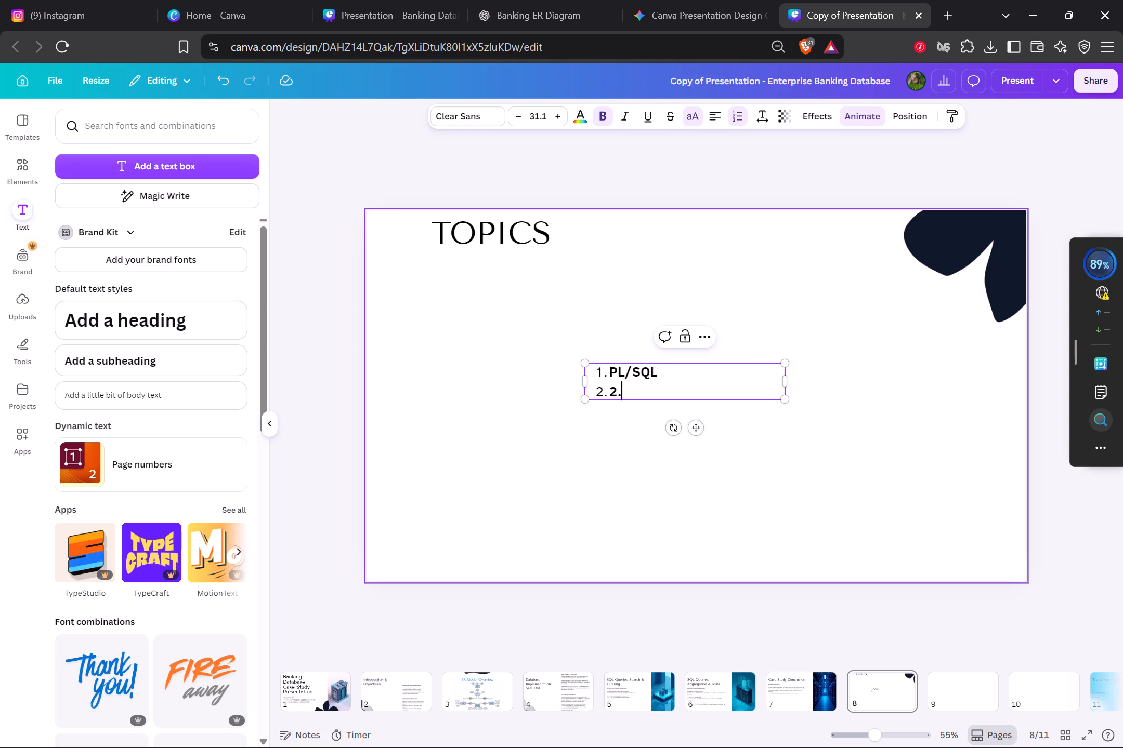
{"action": "key", "text": "BackSpace"}
{"action": "key", "text": "BackSpace"}
{"action": "type", "text": "Sub"}
{"action": "type", "text": "quires"}
{"action": "key", "text": "Return"}
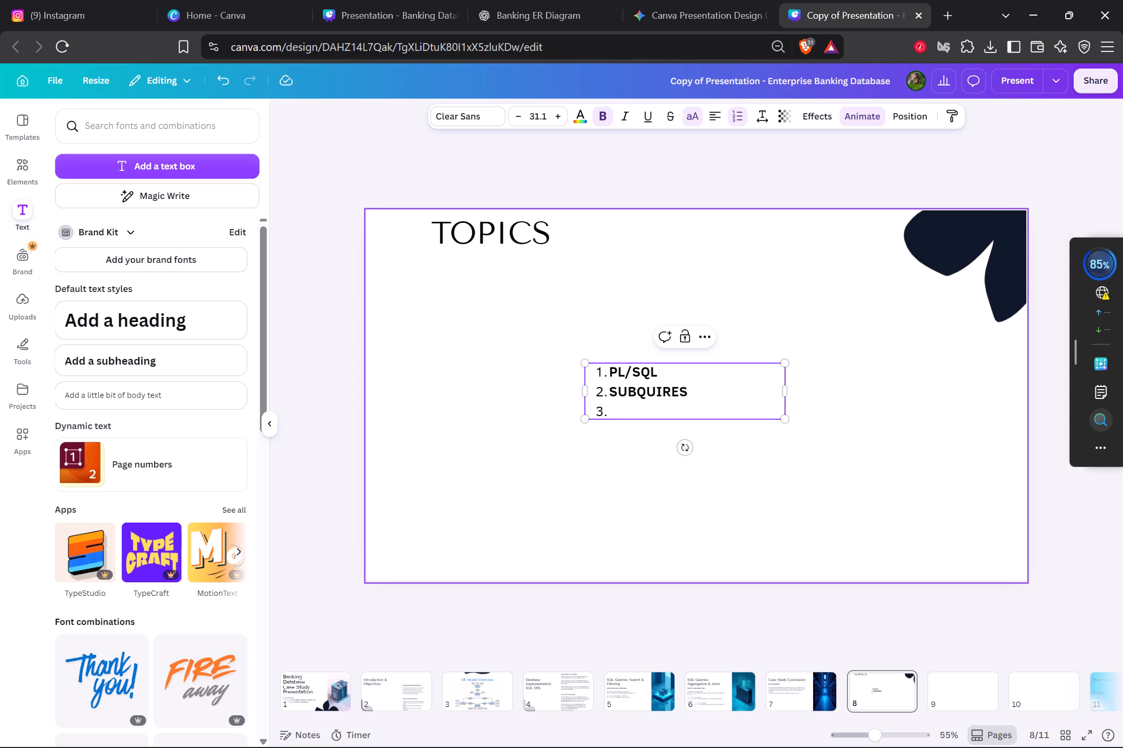
Add "SQL function" as the third item of the numbered list on page 8.
{"action": "type", "text": "sql duntico"}
{"action": "key", "text": "BackSpace"}
{"action": "key", "text": "BackSpace"}
{"action": "key", "text": "BackSpace"}
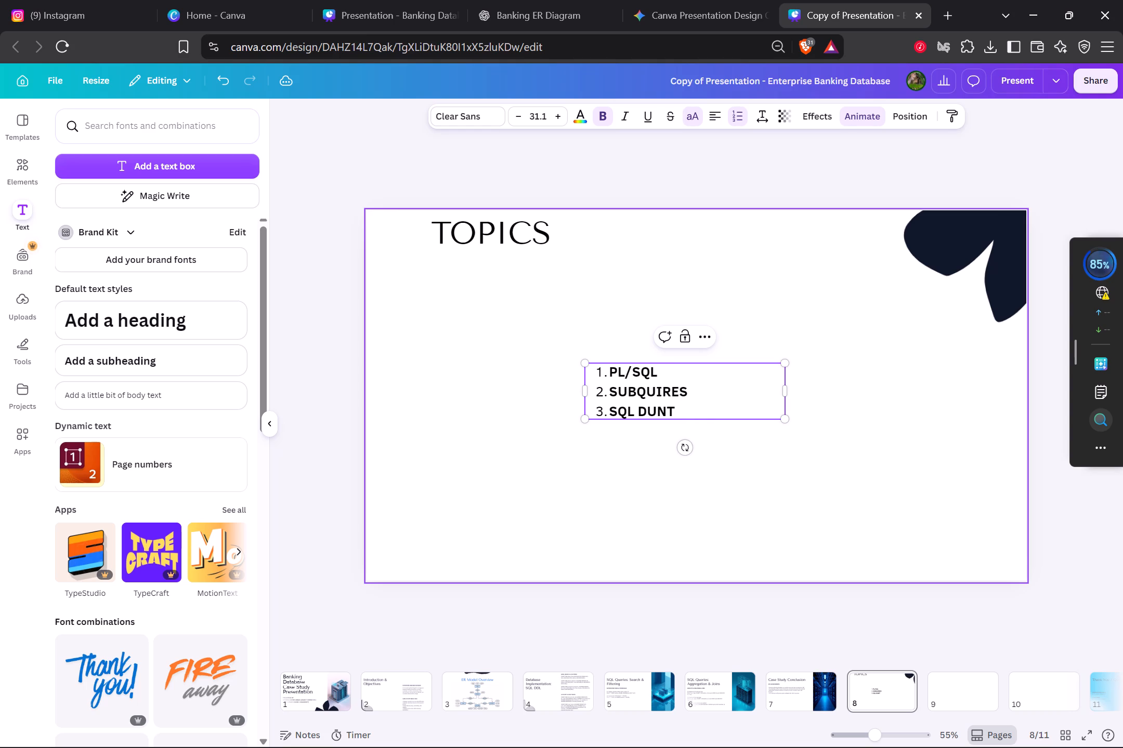
{"action": "key", "text": "ctrl+BackSpace"}
{"action": "type", "text": "fucntio"}
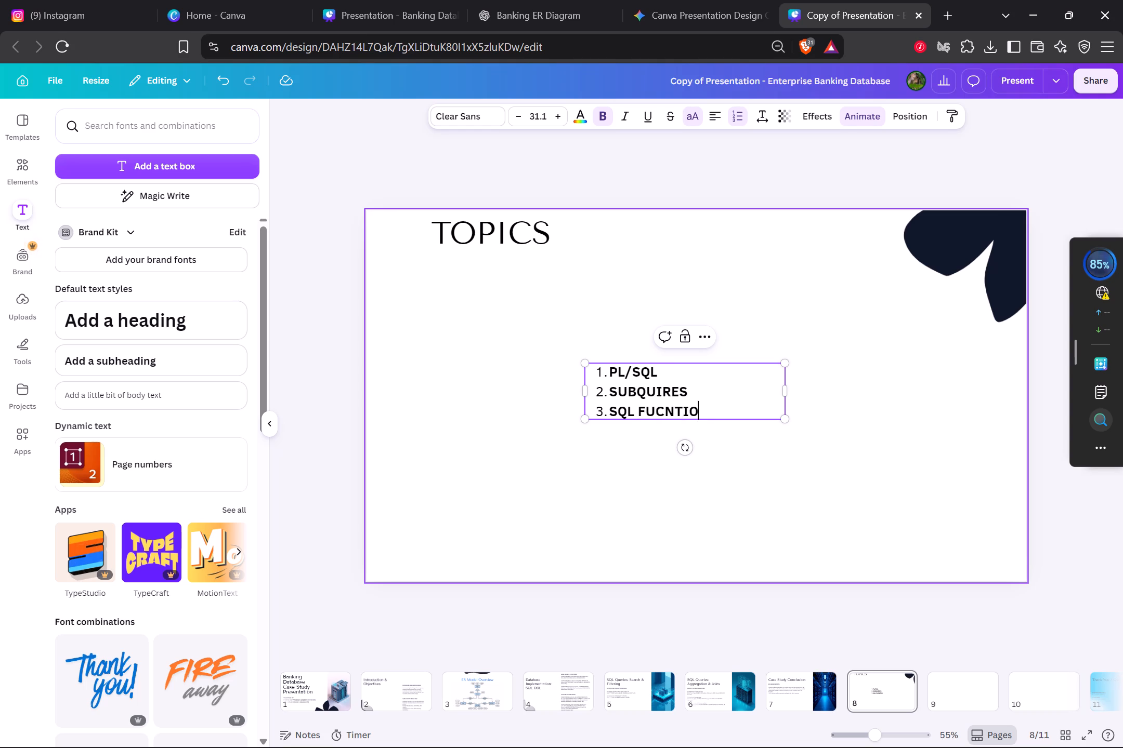
{"action": "key", "text": "BackSpace"}
{"action": "key", "text": "BackSpace"}
{"action": "key", "text": "BackSpace"}
{"action": "key", "text": "p"}
{"action": "key", "text": "BackSpace"}
{"action": "key", "text": "BackSpace"}
{"action": "key", "text": "BackSpace"}
{"action": "type", "text": "nction"}
{"action": "key", "text": "Return"}
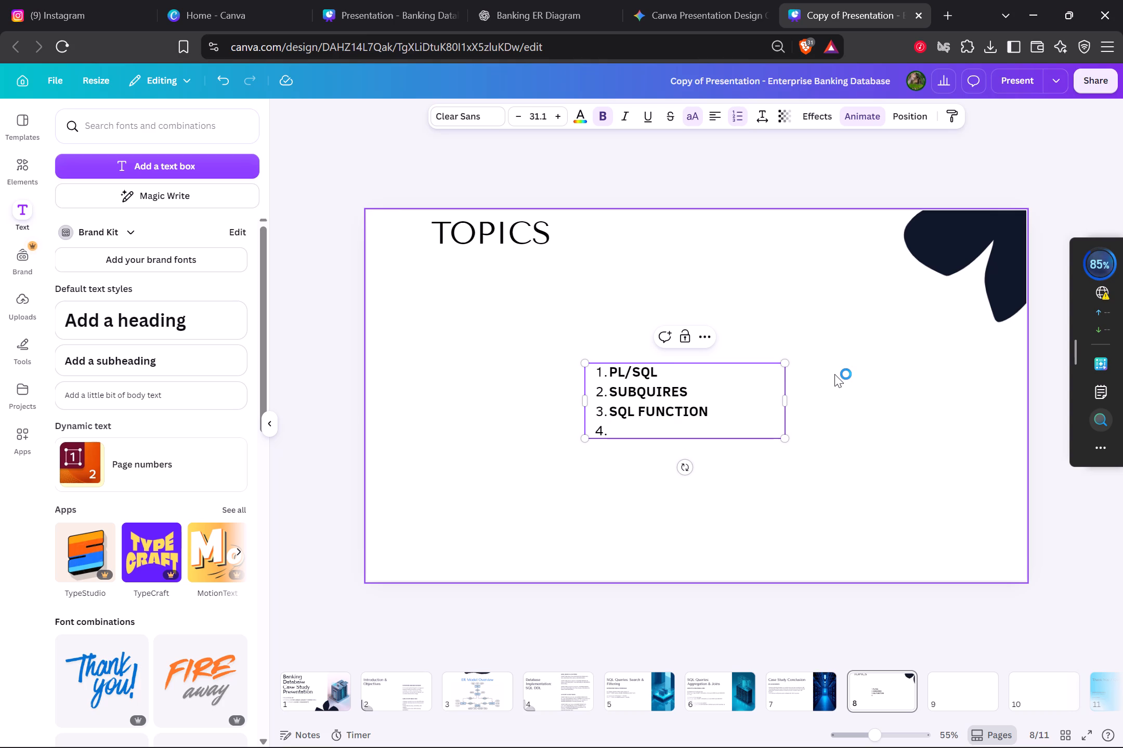
Add "index and views" and "procedure and fucntions" as the fourth and fifth list items.
{"action": "type", "text": "in"}
{"action": "type", "text": "dex and views"}
{"action": "key", "text": "comma"}
{"action": "key", "text": "BackSpace"}
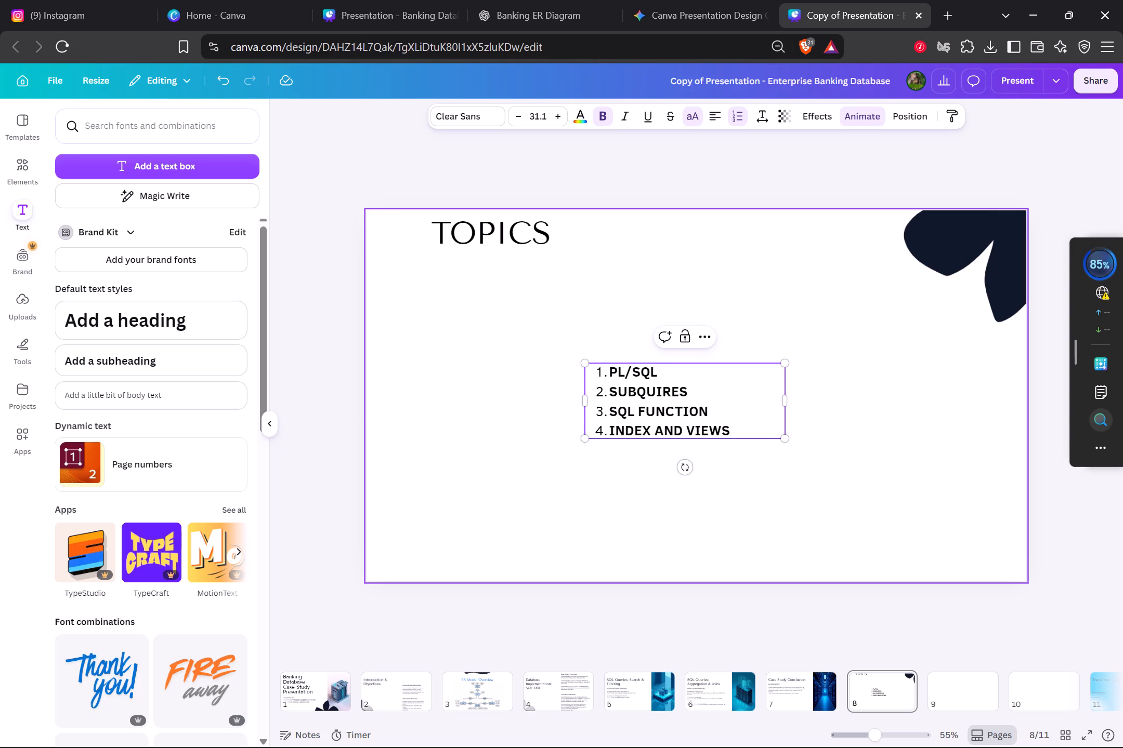
{"action": "key", "text": "Return"}
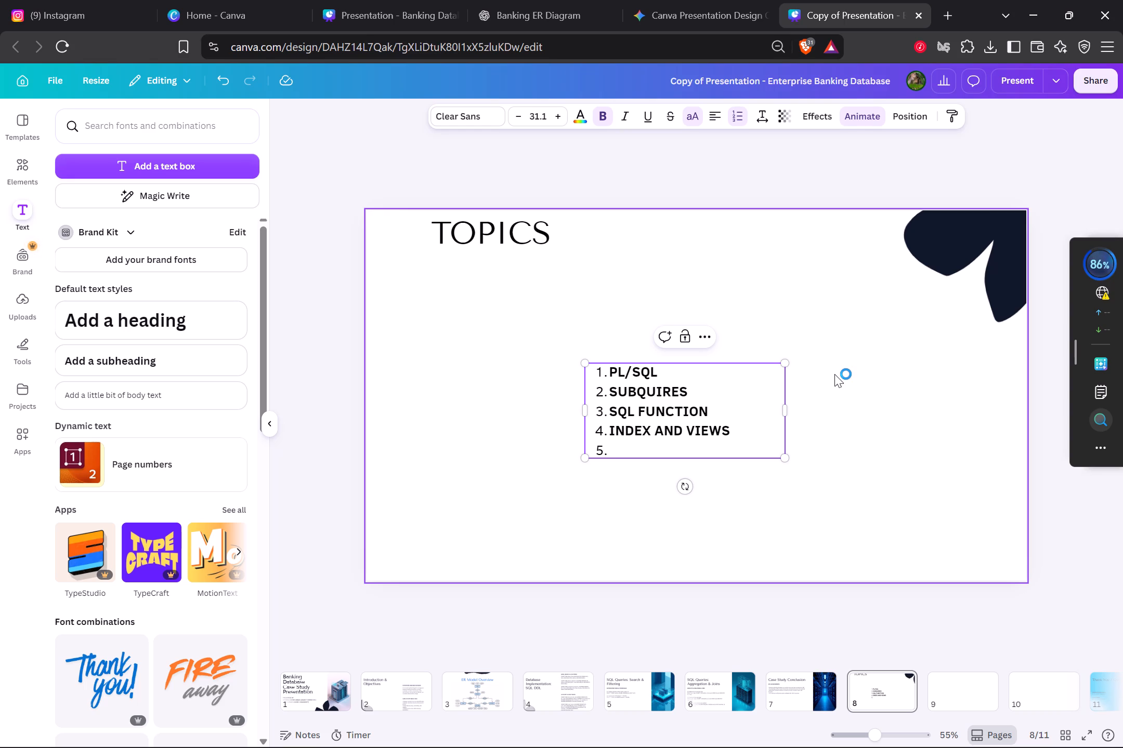
{"action": "type", "text": "procedure and fucntions"}
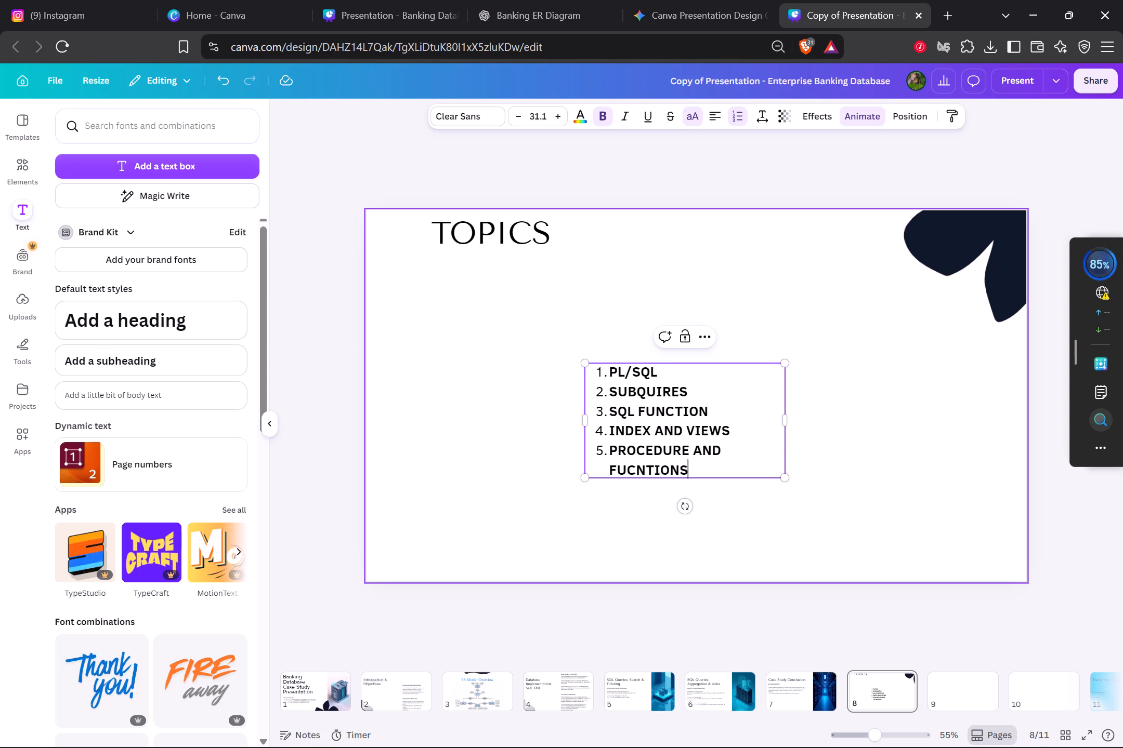
{"action": "key", "text": "Return"}
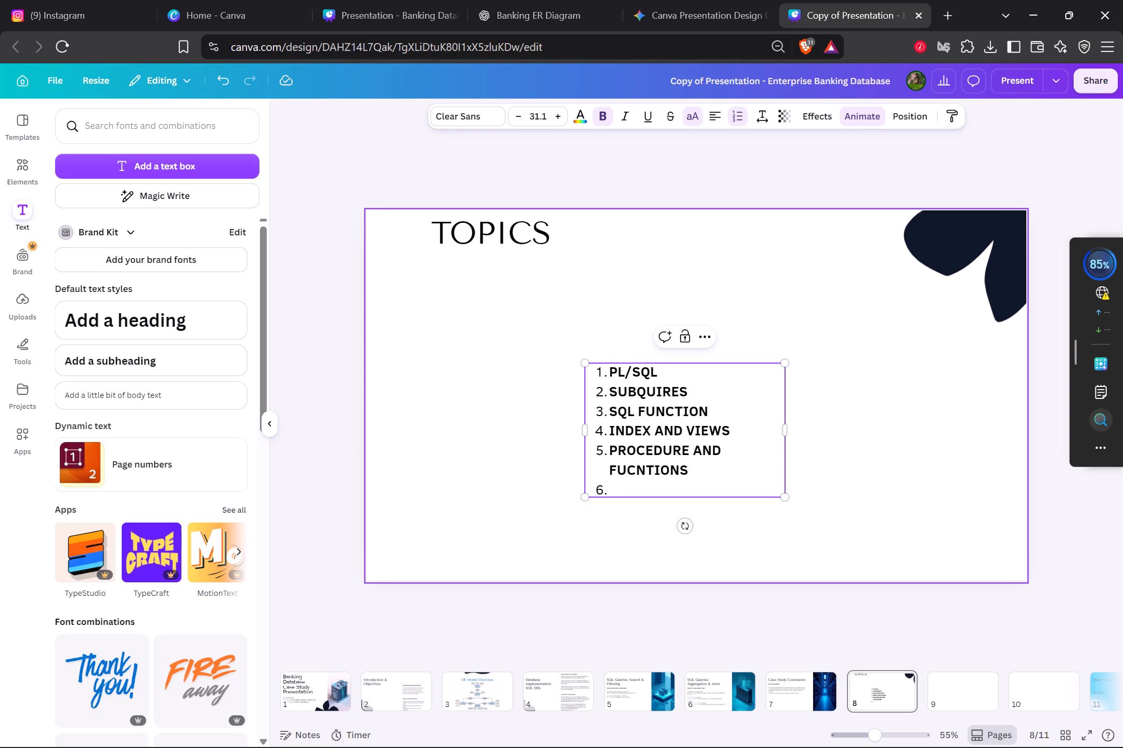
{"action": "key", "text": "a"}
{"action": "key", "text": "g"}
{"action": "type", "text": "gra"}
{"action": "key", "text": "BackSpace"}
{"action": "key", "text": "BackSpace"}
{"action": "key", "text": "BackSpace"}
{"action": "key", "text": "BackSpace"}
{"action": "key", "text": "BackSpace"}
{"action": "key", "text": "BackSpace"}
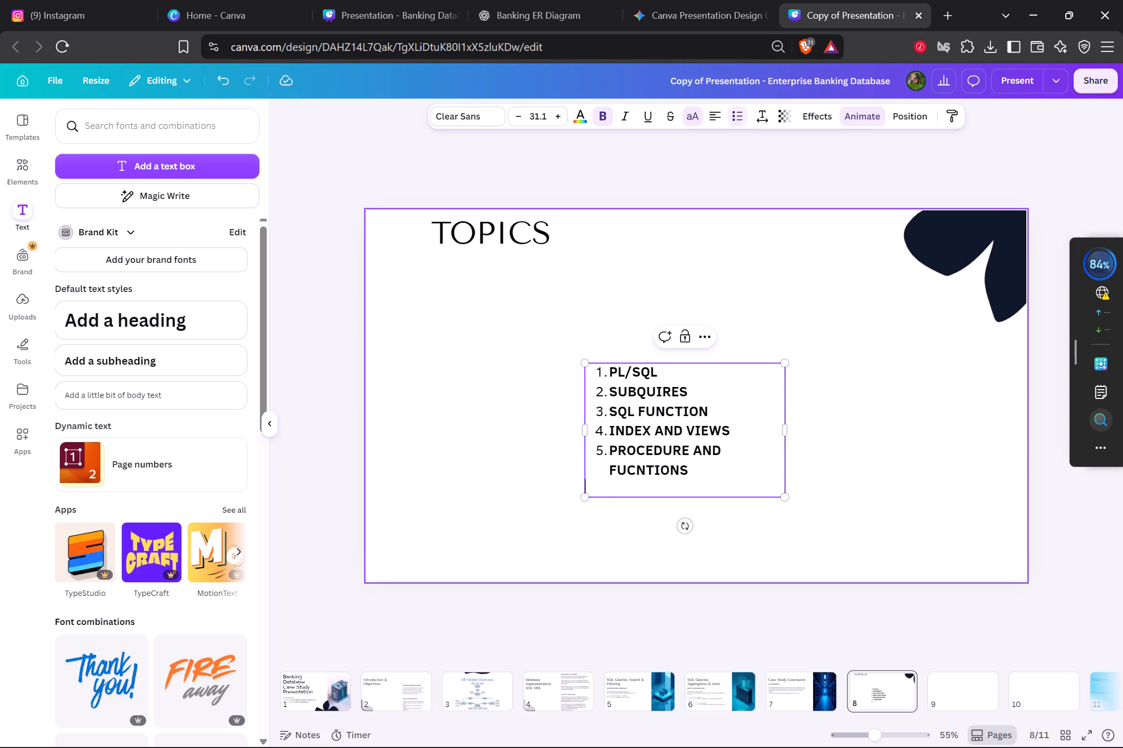
Enlarge the numbered list's text box on page 8 to font size 45.1.
{"action": "left_click_drag", "start_coordinate": [788, 503], "coordinate": [805, 549]}
{"action": "left_click_drag", "start_coordinate": [805, 549], "coordinate": [821, 603]}
{"action": "left_click", "coordinate": [764, 446]}
{"action": "left_click_drag", "start_coordinate": [785, 499], "coordinate": [851, 590]}
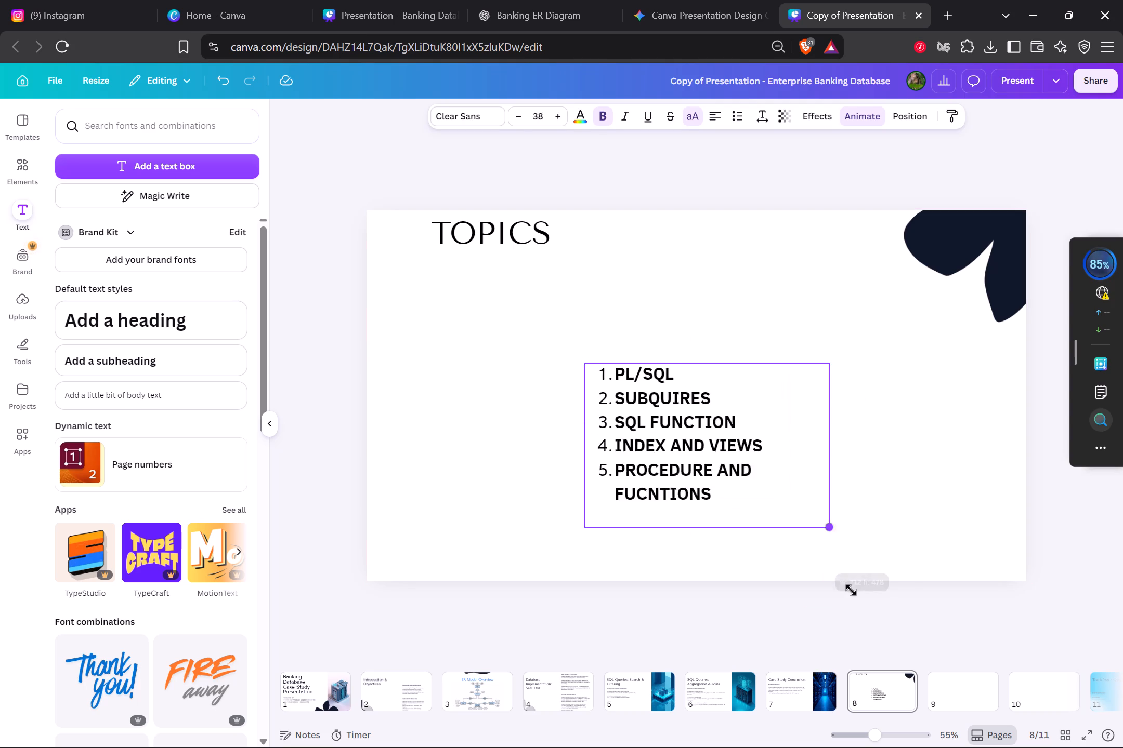
{"action": "left_click_drag", "start_coordinate": [851, 590], "coordinate": [853, 593]}
{"action": "left_click", "coordinate": [853, 593]}
Move the numbered list up and left so it sits below the TOPICS heading.
{"action": "left_click", "coordinate": [724, 370]}
{"action": "left_click_drag", "start_coordinate": [724, 370], "coordinate": [584, 316]}
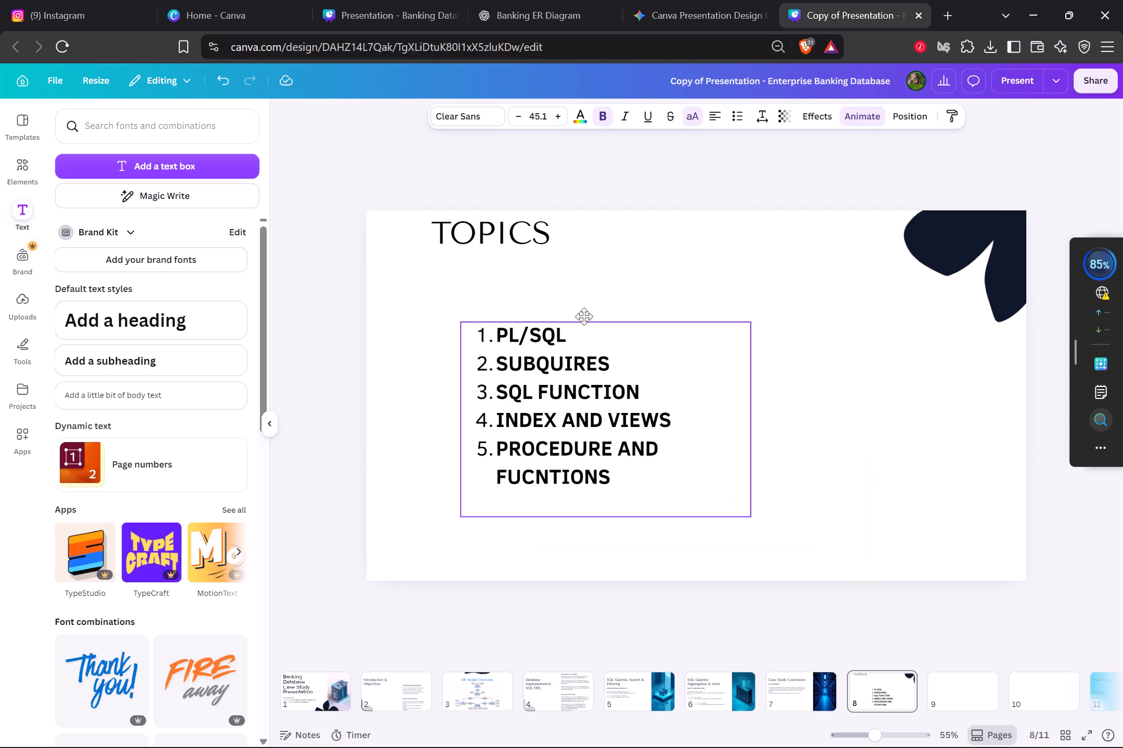
{"action": "left_click_drag", "start_coordinate": [584, 316], "coordinate": [554, 344]}
Enlarge the TOPICS heading to font size 94.7 and position it lower, just above the numbered list.
{"action": "left_click", "coordinate": [530, 225]}
{"action": "left_click_drag", "start_coordinate": [530, 225], "coordinate": [529, 257]}
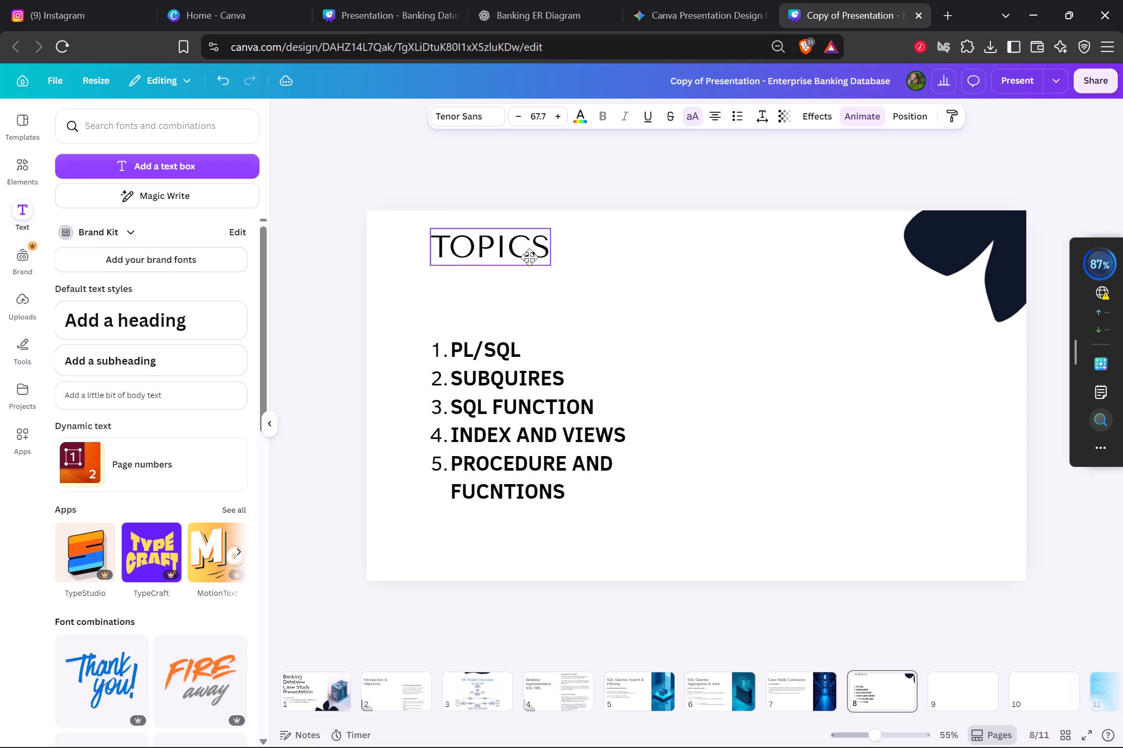
{"action": "left_click_drag", "start_coordinate": [529, 257], "coordinate": [528, 263]}
{"action": "key", "text": "ctrl+shift+period"}
{"action": "key", "text": "ctrl+shift+period"}
{"action": "key", "text": "ctrl+shift+period"}
{"action": "key", "text": "ctrl+shift+period"}
{"action": "key", "text": "ctrl+shift+period"}
{"action": "key", "text": "ctrl+shift+period"}
{"action": "key", "text": "ctrl+shift+period"}
{"action": "key", "text": "ctrl+shift+period"}
{"action": "key", "text": "ctrl+shift+period"}
{"action": "key", "text": "ctrl+shift+period"}
{"action": "key", "text": "ctrl+shift+period"}
{"action": "key", "text": "ctrl+shift+period"}
{"action": "key", "text": "ctrl+shift+period"}
{"action": "key", "text": "ctrl+shift+period"}
{"action": "key", "text": "ctrl+shift+period"}
{"action": "key", "text": "ctrl+shift+period"}
{"action": "key", "text": "ctrl+shift+period"}
{"action": "key", "text": "ctrl+shift+period"}
{"action": "key", "text": "ctrl+shift+period"}
{"action": "key", "text": "ctrl+shift+period"}
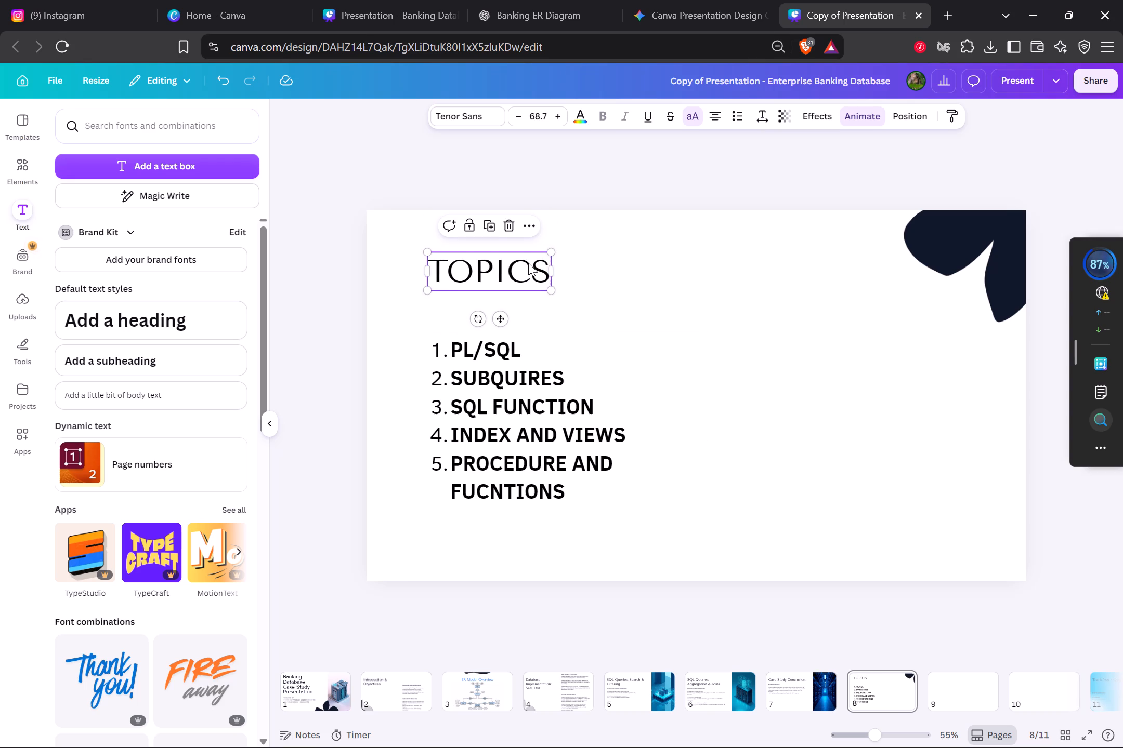
{"action": "left_click_drag", "start_coordinate": [528, 263], "coordinate": [555, 268]}
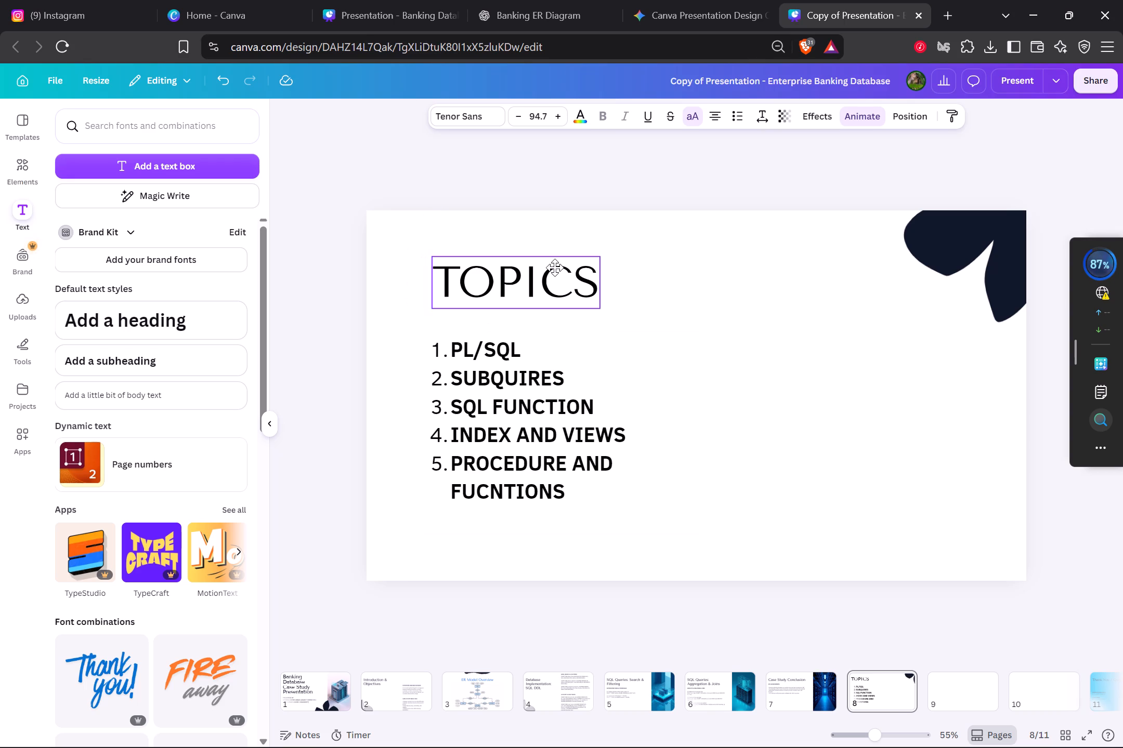
{"action": "left_click_drag", "start_coordinate": [555, 268], "coordinate": [557, 253]}
Change the numbered list's font on page 8 to Tenor Sans.
{"action": "left_click", "coordinate": [518, 395]}
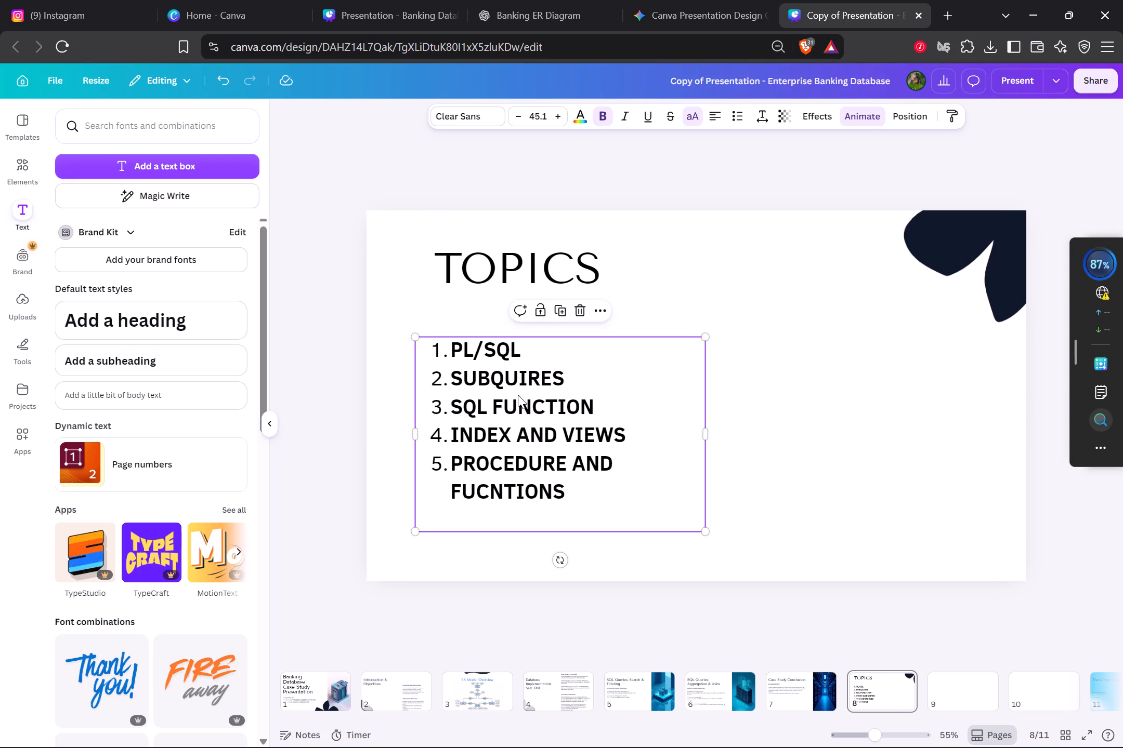
{"action": "key", "text": "ctrl+a"}
{"action": "double_click", "coordinate": [518, 395]}
{"action": "left_click", "coordinate": [855, 424]}
{"action": "left_click", "coordinate": [529, 459]}
{"action": "left_click", "coordinate": [475, 119]}
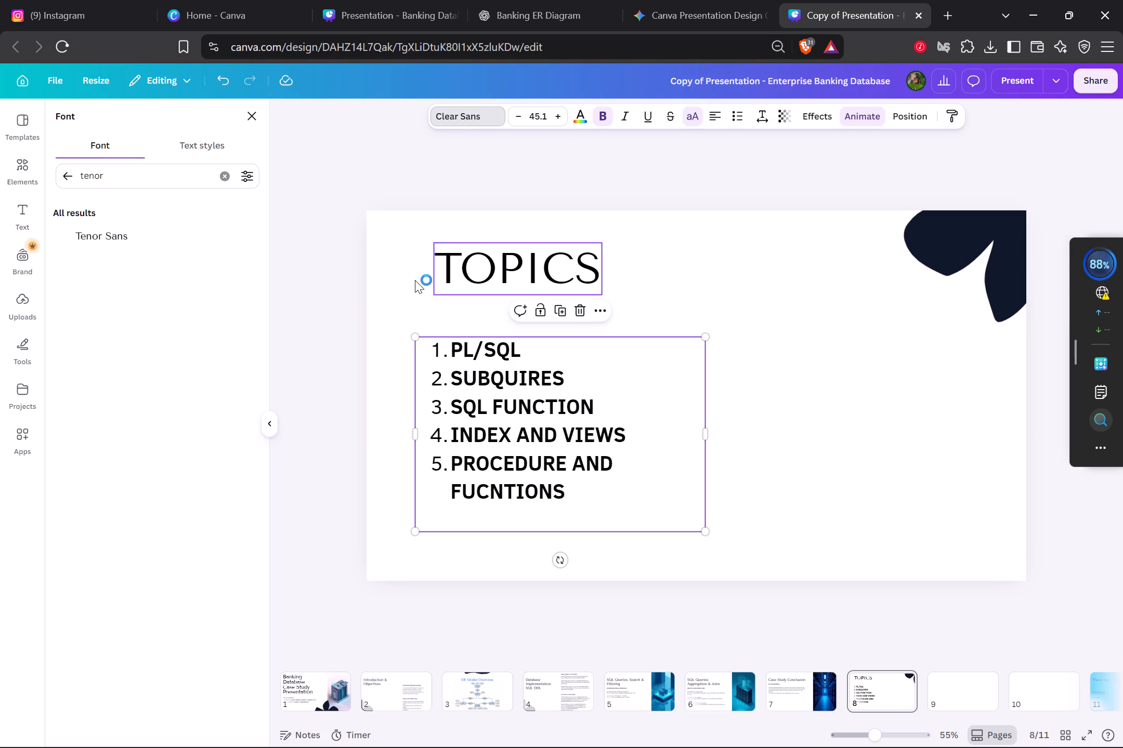
{"action": "left_click", "coordinate": [135, 233]}
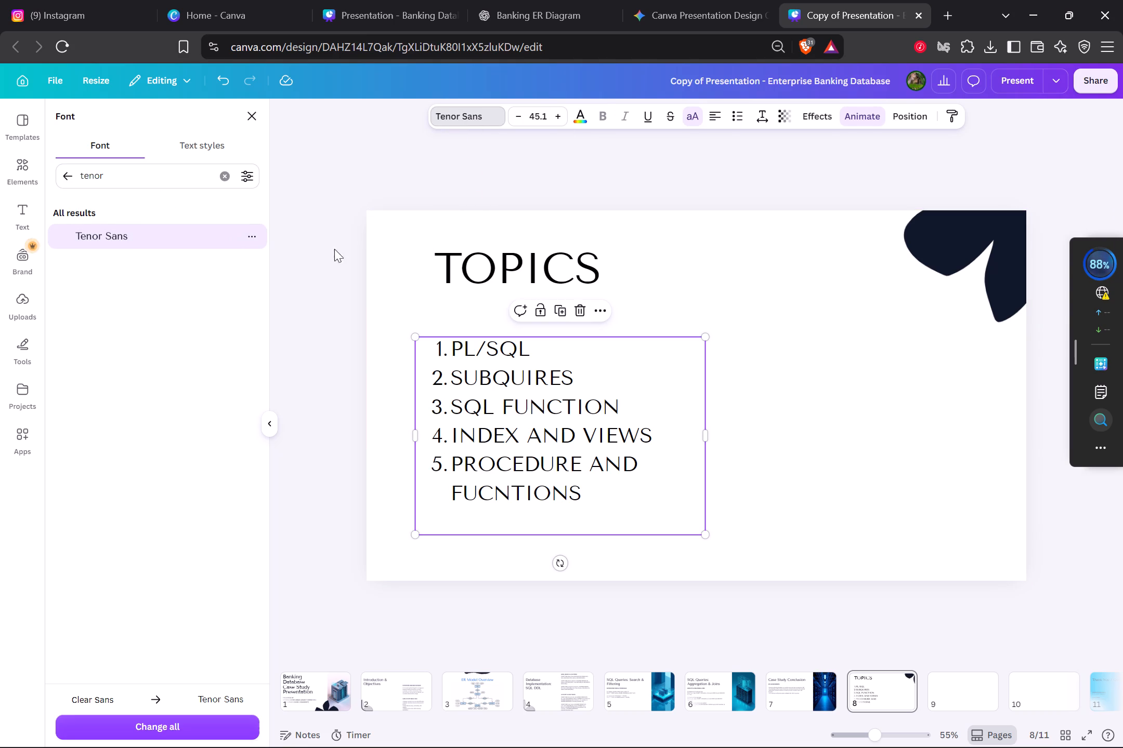
{"action": "left_click", "coordinate": [297, 324]}
Turn off all-uppercase for the second list item, "Subquires".
{"action": "left_click", "coordinate": [605, 369]}
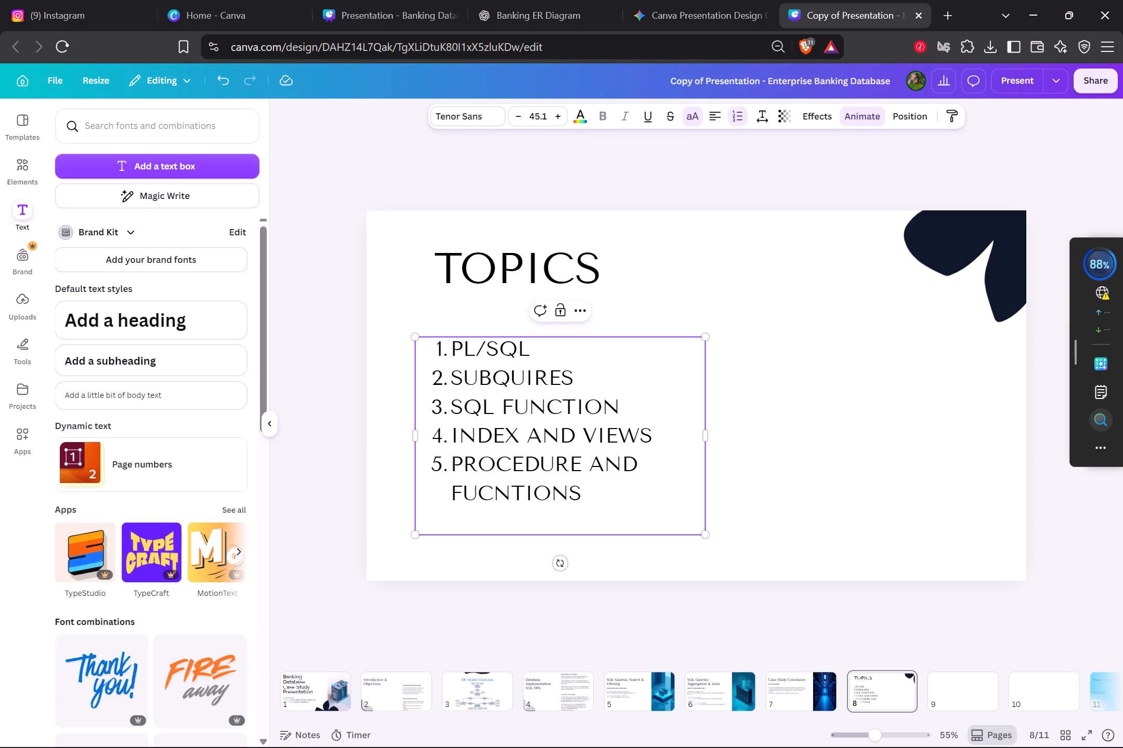
{"action": "left_click_drag", "start_coordinate": [449, 378], "coordinate": [466, 379]}
{"action": "left_click_drag", "start_coordinate": [466, 379], "coordinate": [589, 380]}
{"action": "left_click", "coordinate": [693, 119]}
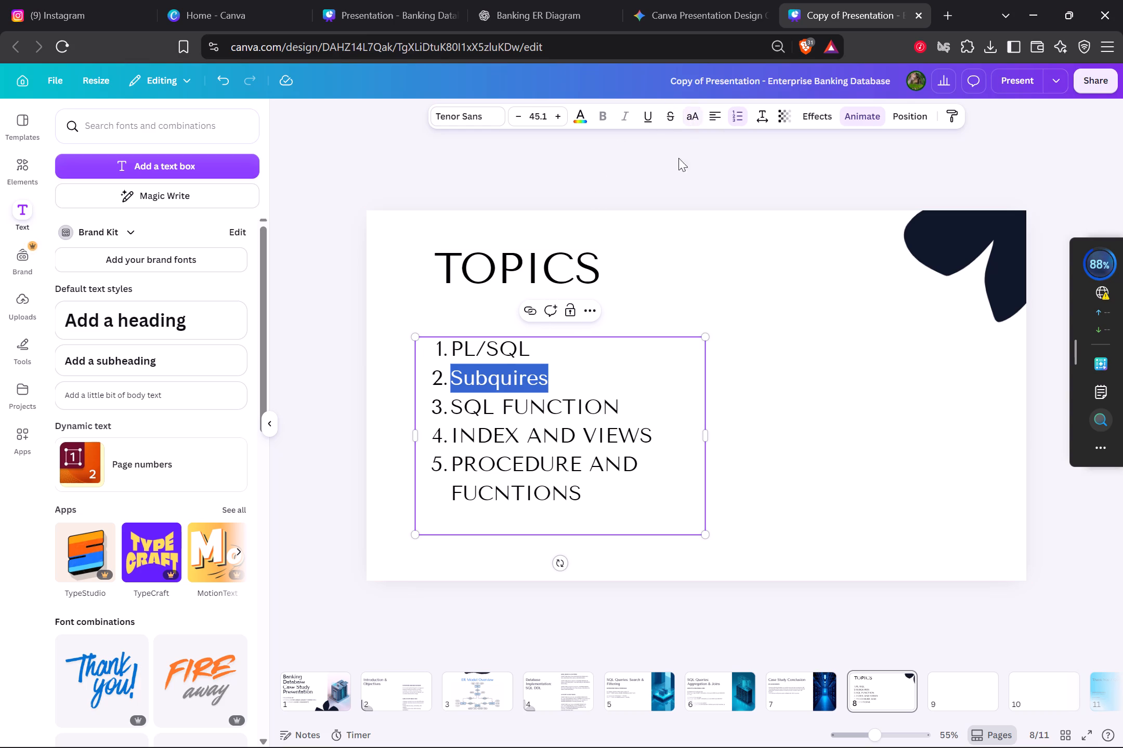
Turn off all-uppercase for the third list item, "sql function".
{"action": "left_click", "coordinate": [460, 413]}
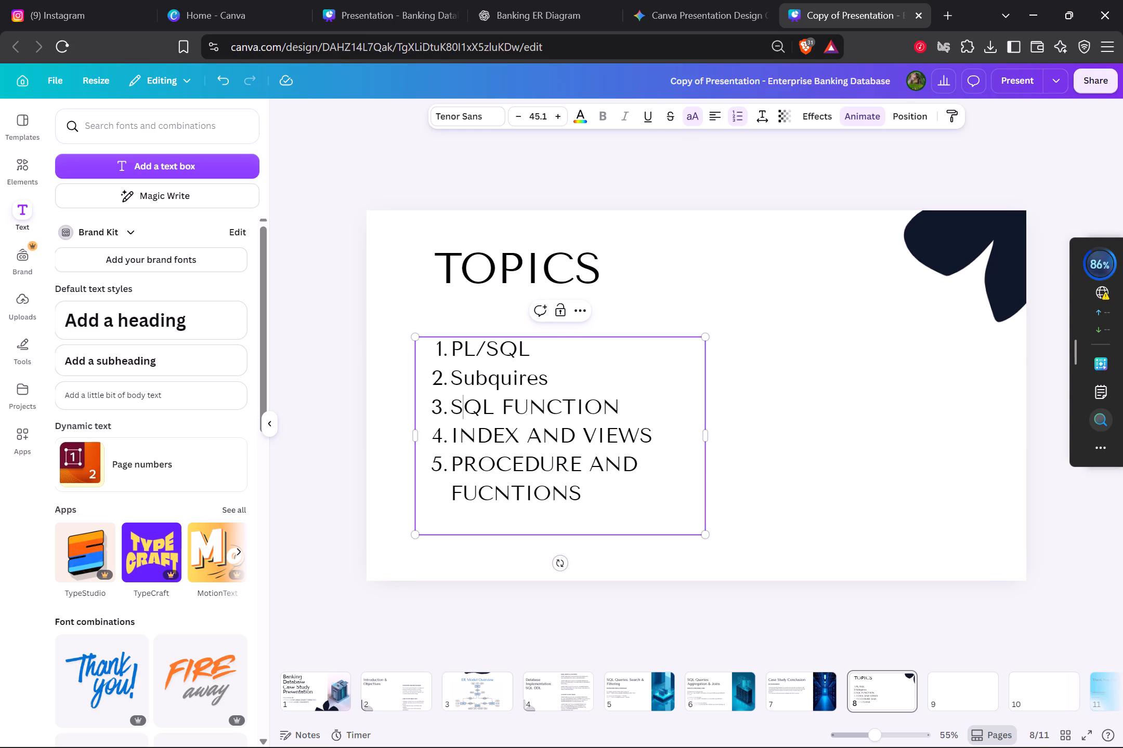
{"action": "left_click", "coordinate": [457, 406]}
{"action": "left_click", "coordinate": [447, 407]}
{"action": "left_click", "coordinate": [463, 407]}
{"action": "left_click_drag", "start_coordinate": [451, 407], "coordinate": [644, 405]}
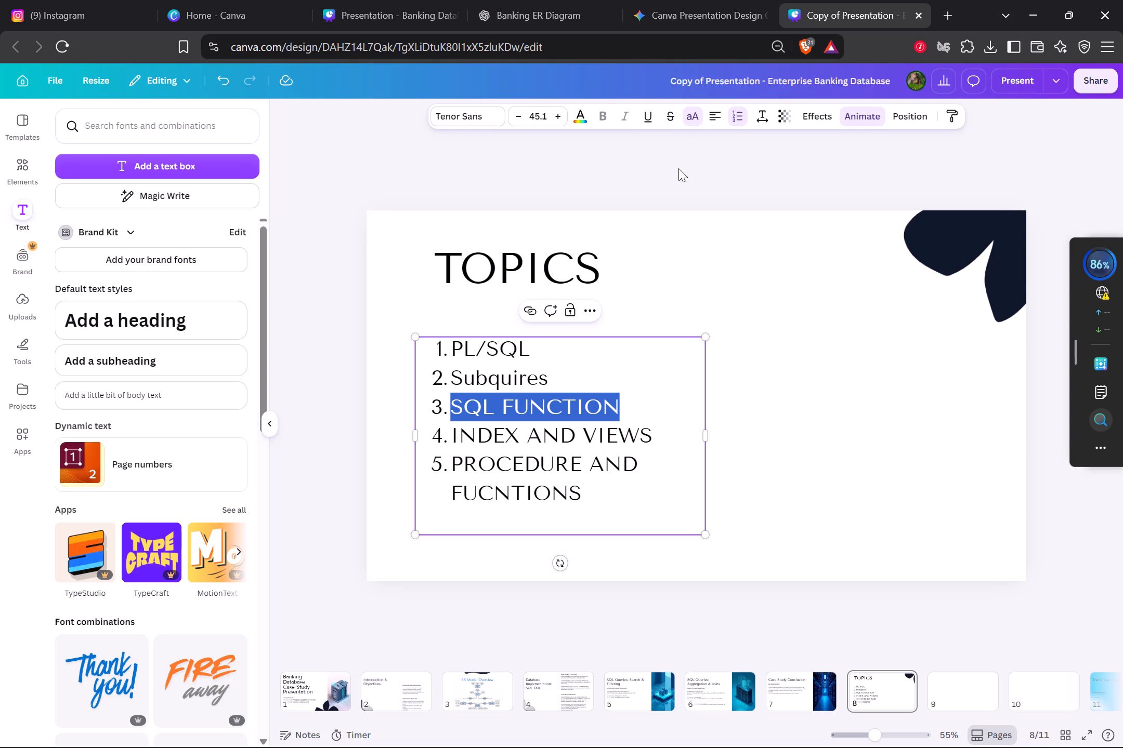
{"action": "key", "text": "ctrl+shift+k"}
{"action": "key", "text": "Down"}
{"action": "key", "text": "Up"}
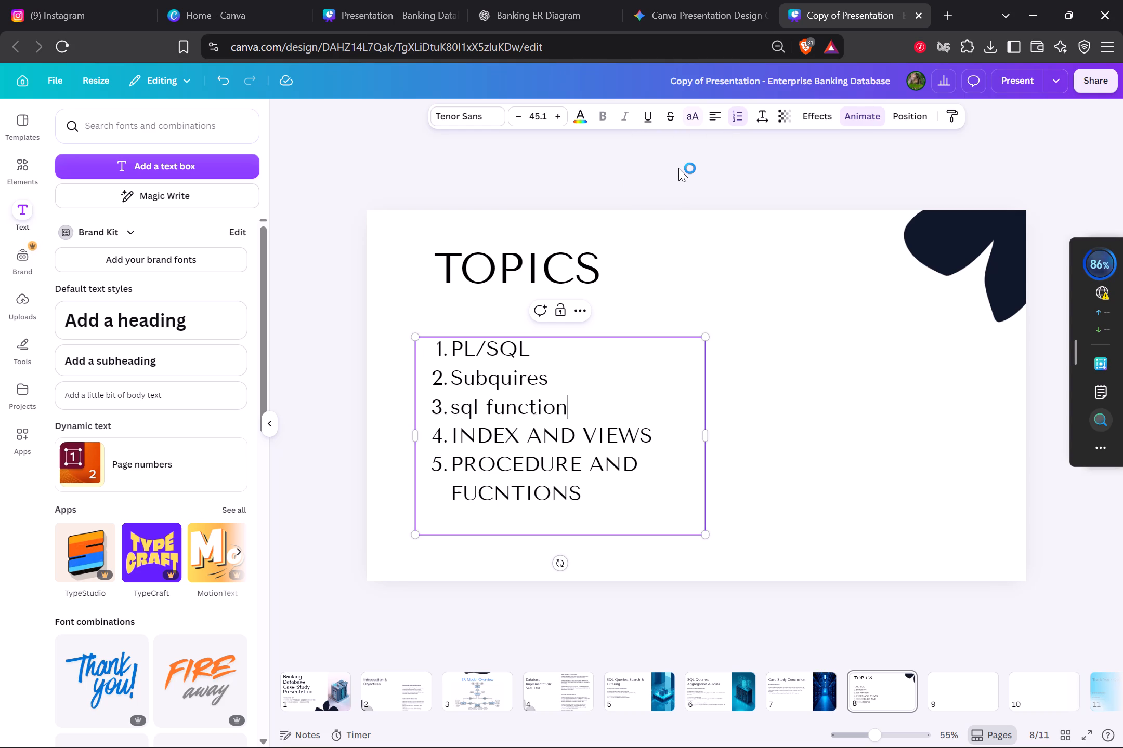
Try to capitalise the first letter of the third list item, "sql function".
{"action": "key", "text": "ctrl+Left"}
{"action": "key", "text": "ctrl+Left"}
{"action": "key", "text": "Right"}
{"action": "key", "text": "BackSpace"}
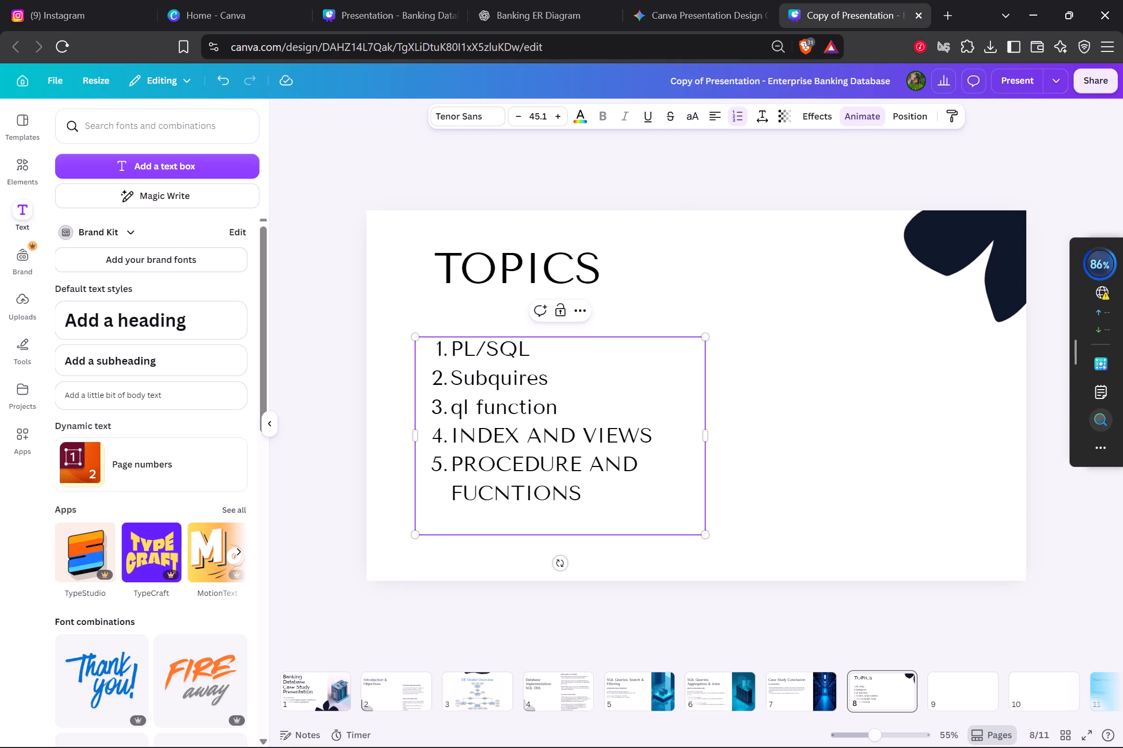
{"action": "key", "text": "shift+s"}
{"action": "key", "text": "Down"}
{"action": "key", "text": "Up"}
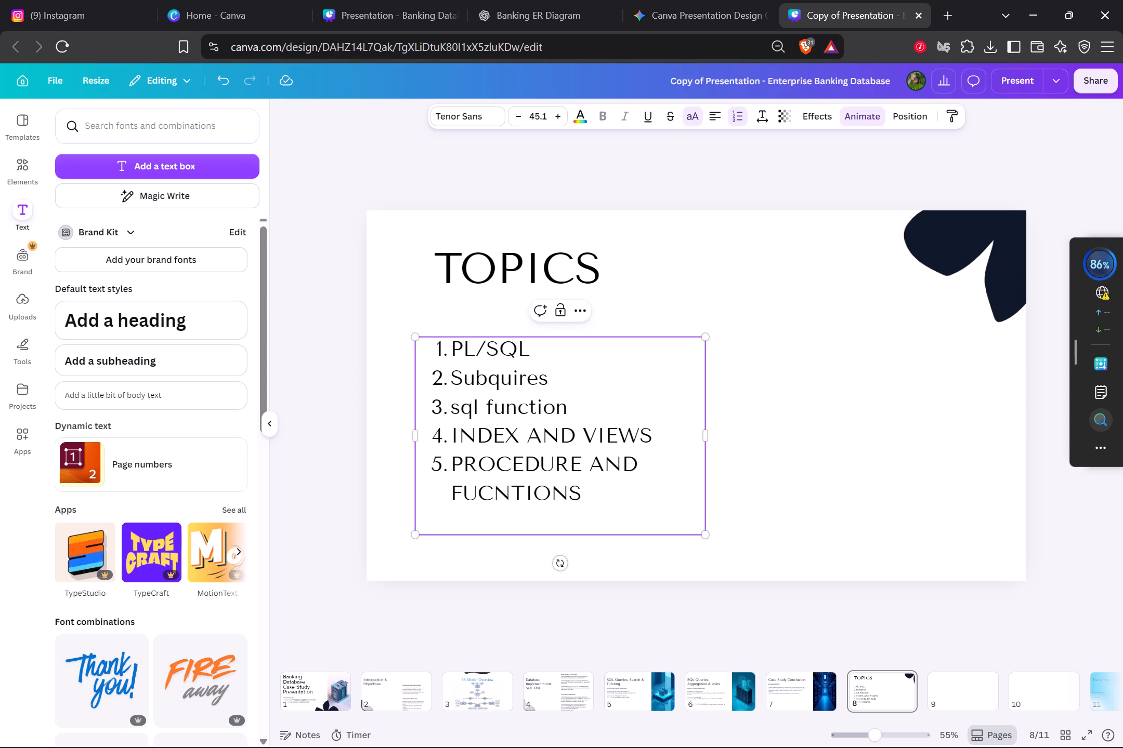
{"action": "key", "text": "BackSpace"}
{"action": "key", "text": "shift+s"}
Turn all-uppercase back on for the third and second list items, "sql function" and "Subquires".
{"action": "key", "text": "ctrl+shift+k"}
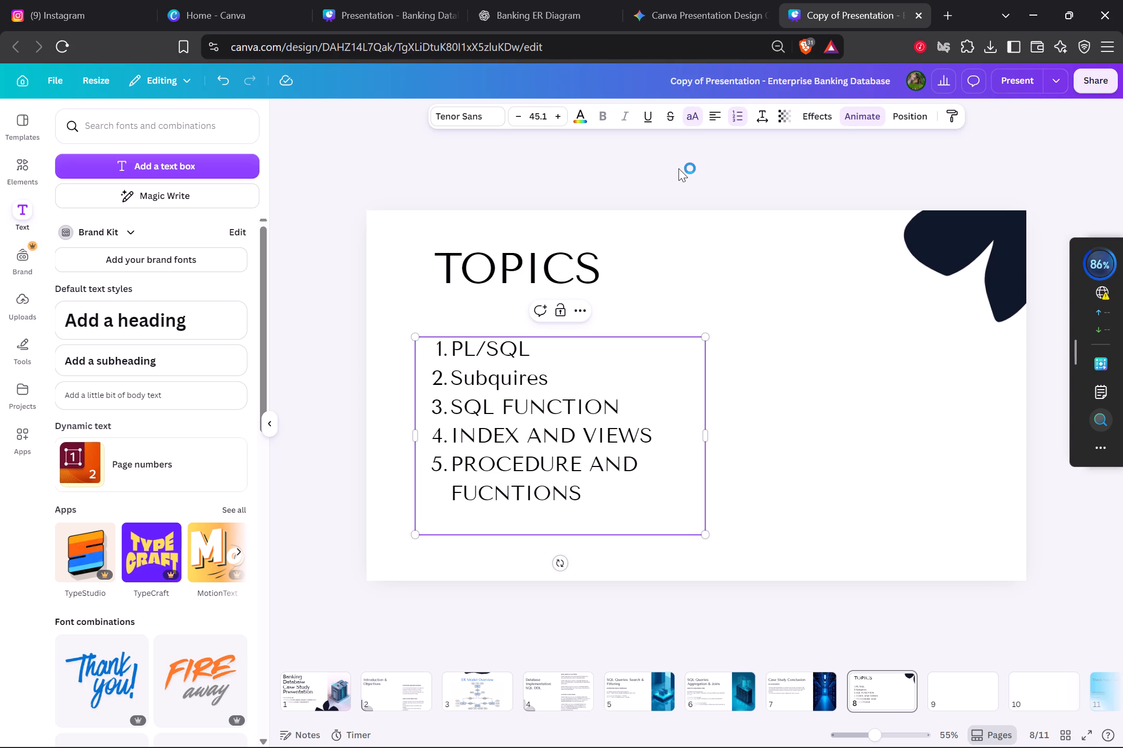
{"action": "key", "text": "Down"}
{"action": "key", "text": "Up"}
{"action": "key", "text": "Up"}
{"action": "key", "text": "ctrl+shift+k"}
{"action": "left_click_drag", "start_coordinate": [738, 392], "coordinate": [748, 390]}
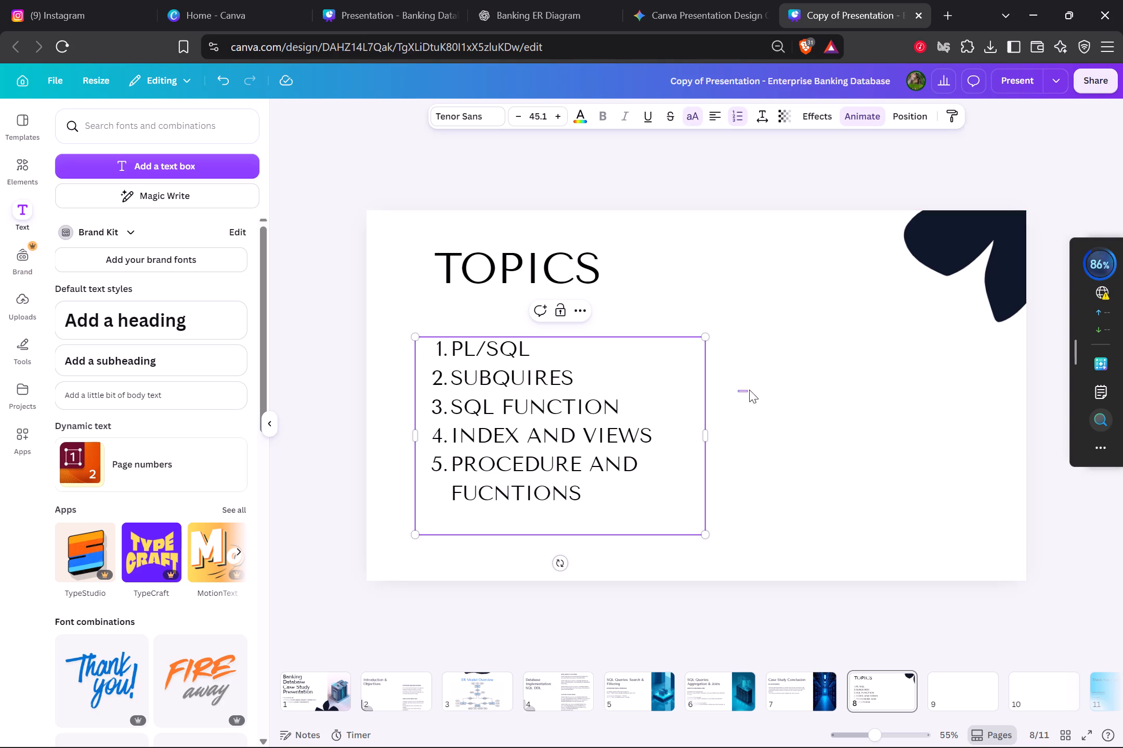
Widen the numbered list's text box so the fifth item, "PROCEDURE AND FUCNTIONS", fits on one line.
{"action": "left_click", "coordinate": [639, 477]}
{"action": "left_click_drag", "start_coordinate": [707, 436], "coordinate": [870, 407]}
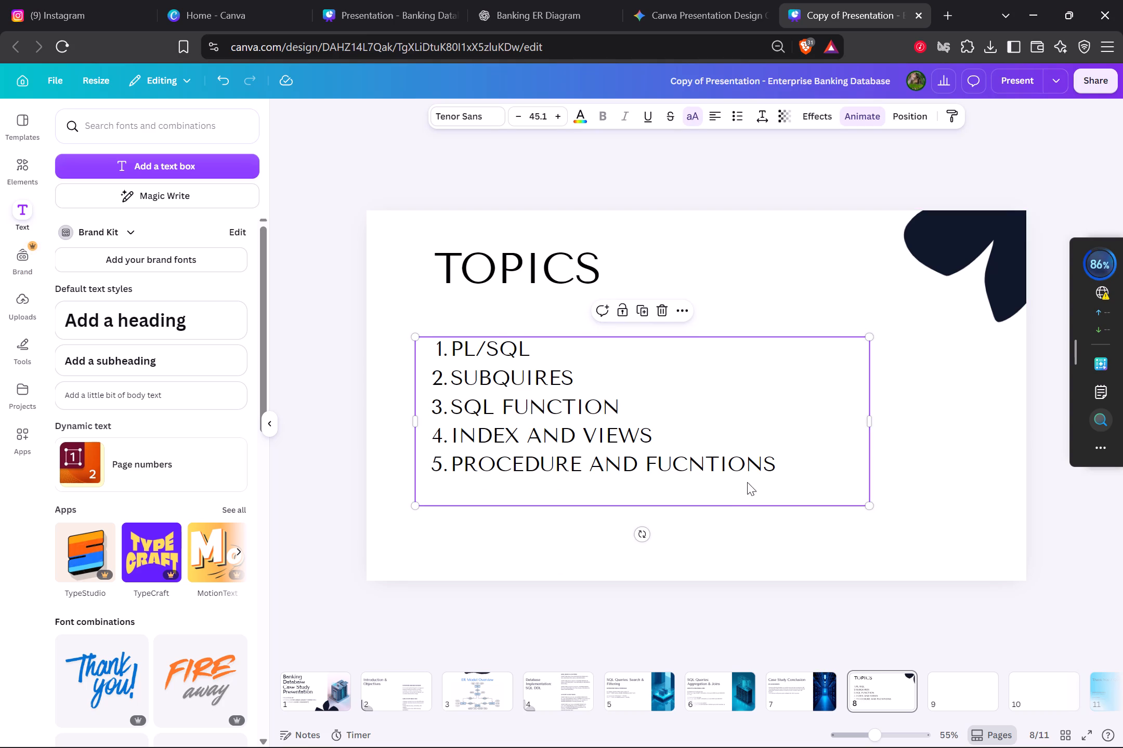
Move the TOPICS heading closer to the page's left edge and slightly lower.
{"action": "left_click_drag", "start_coordinate": [511, 284], "coordinate": [478, 282]}
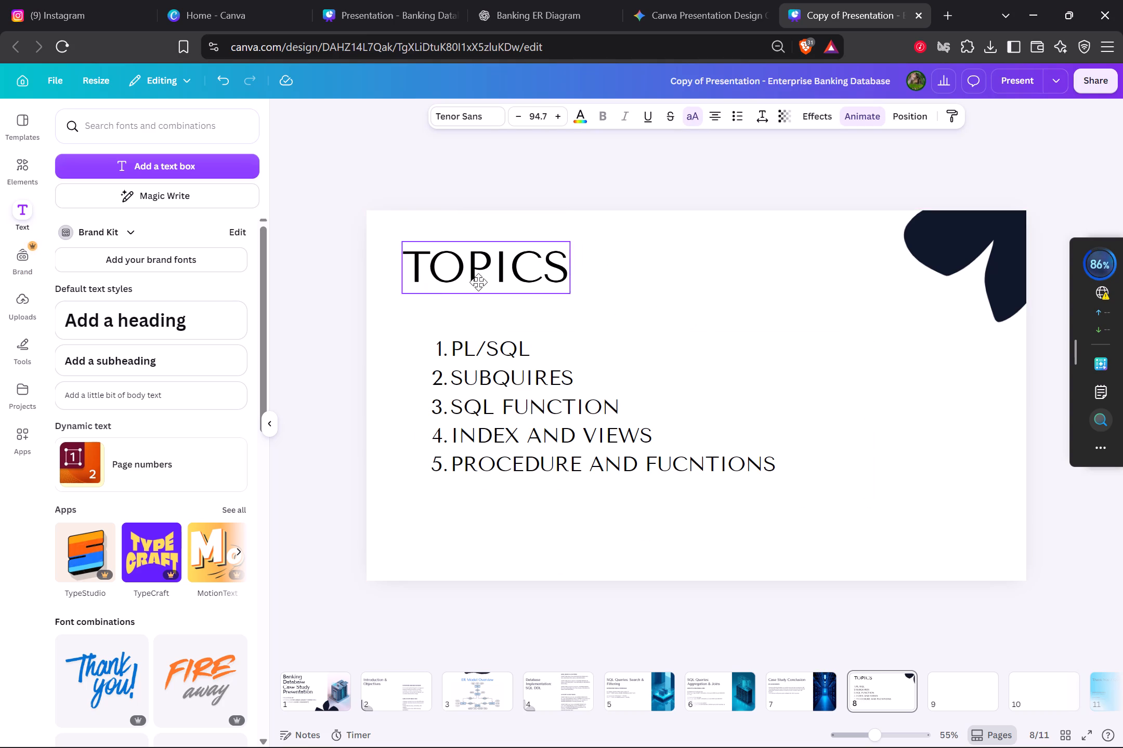
{"action": "left_click_drag", "start_coordinate": [478, 282], "coordinate": [480, 286]}
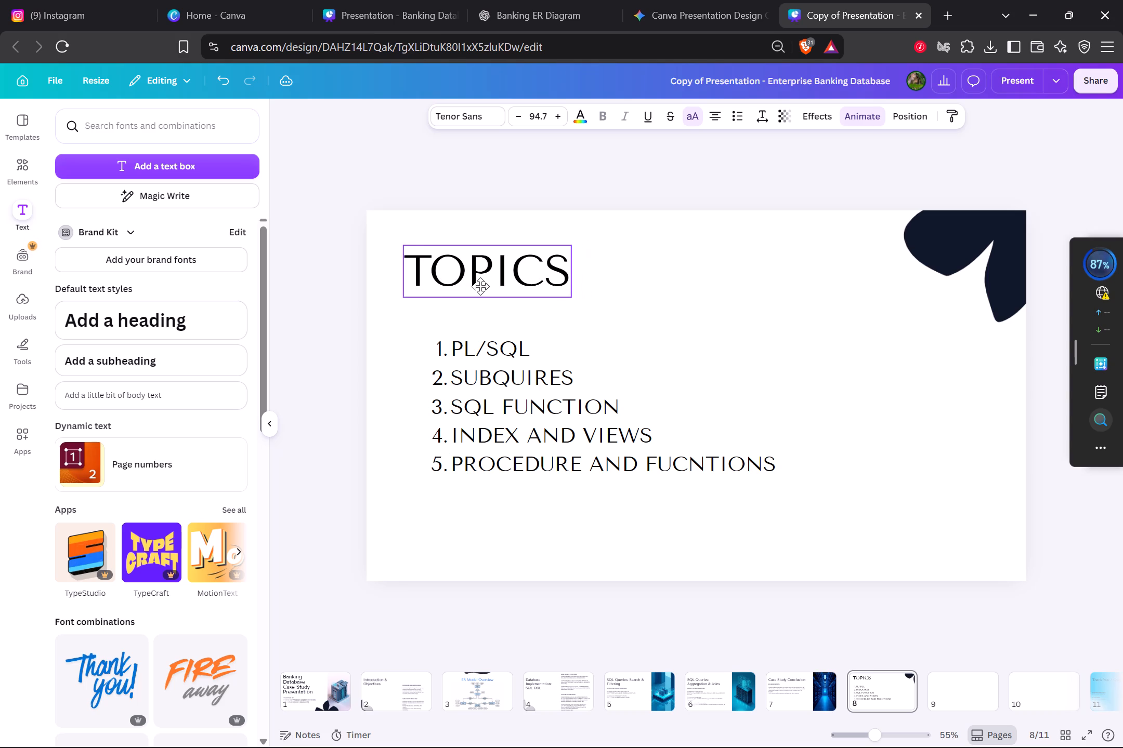
{"action": "left_click_drag", "start_coordinate": [480, 286], "coordinate": [481, 286]}
Move the numbered list toward the page's left edge so its text box lines up under the TOPICS heading.
{"action": "left_click", "coordinate": [484, 362]}
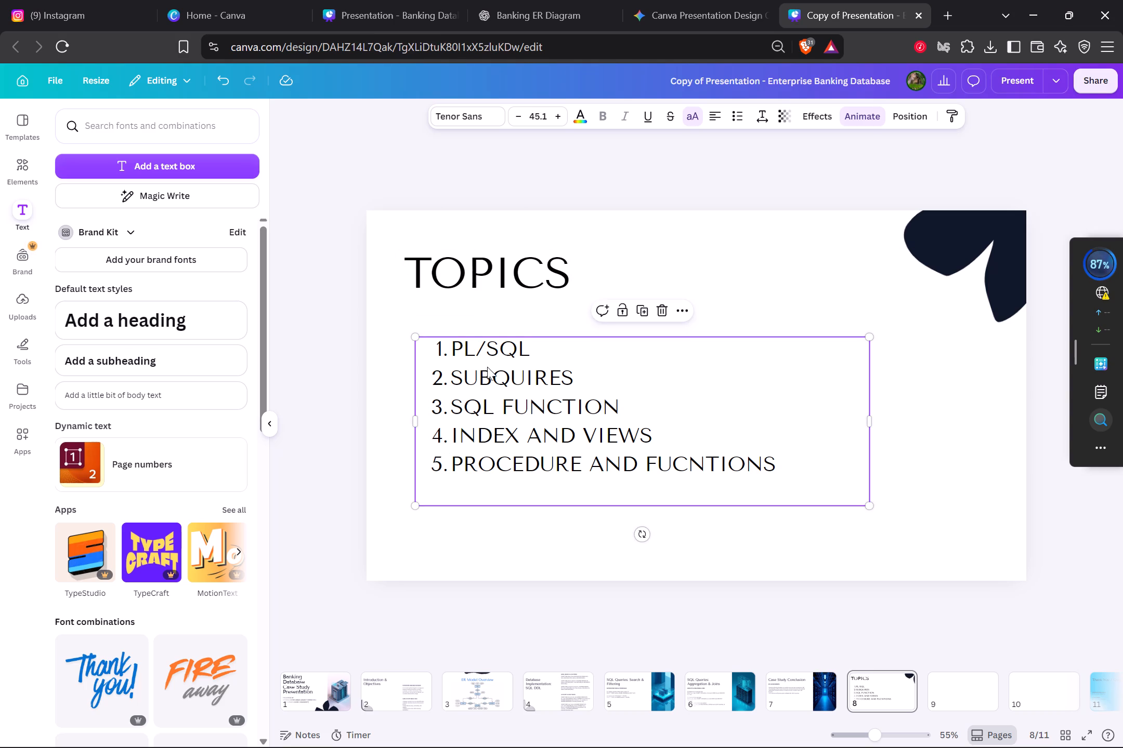
{"action": "left_click_drag", "start_coordinate": [487, 367], "coordinate": [447, 363]}
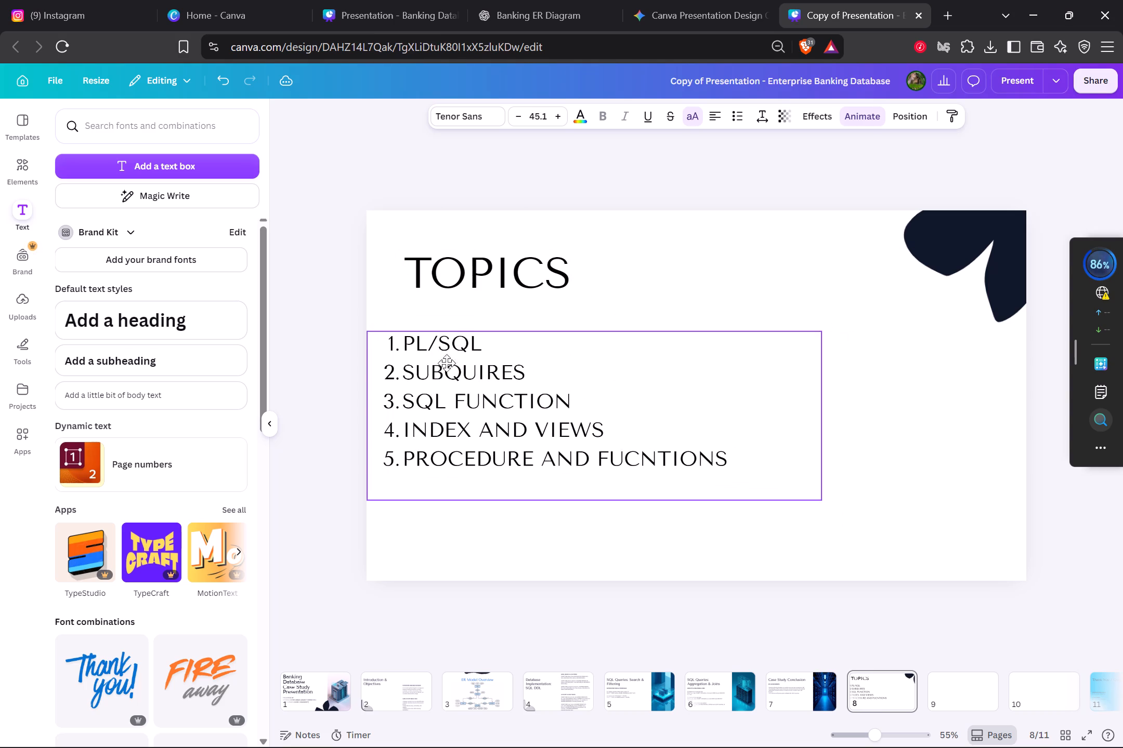
{"action": "left_click_drag", "start_coordinate": [447, 363], "coordinate": [481, 368]}
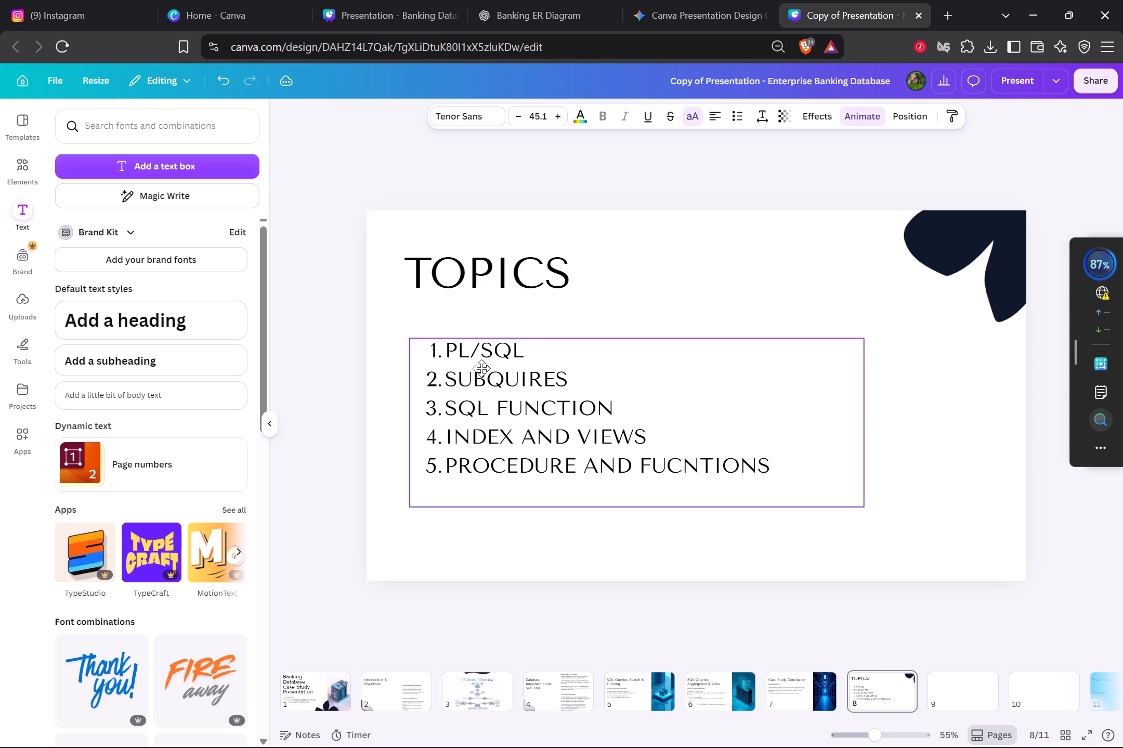
{"action": "left_click_drag", "start_coordinate": [481, 368], "coordinate": [480, 368]}
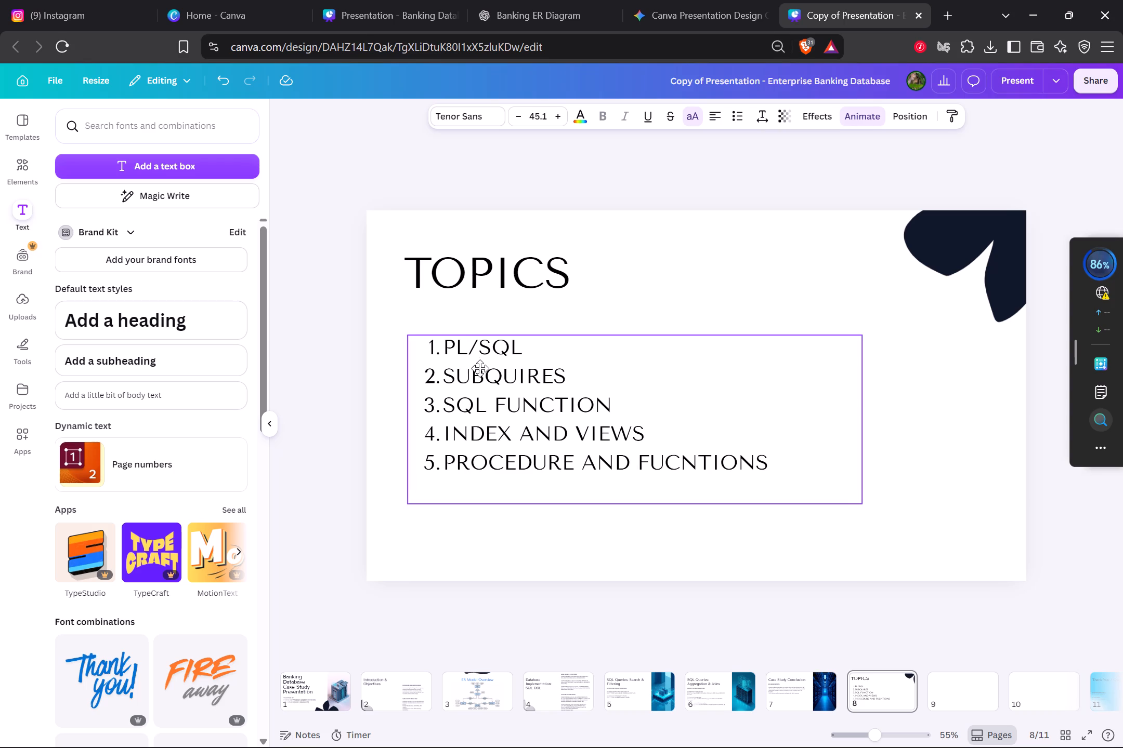
{"action": "left_click_drag", "start_coordinate": [480, 368], "coordinate": [474, 369]}
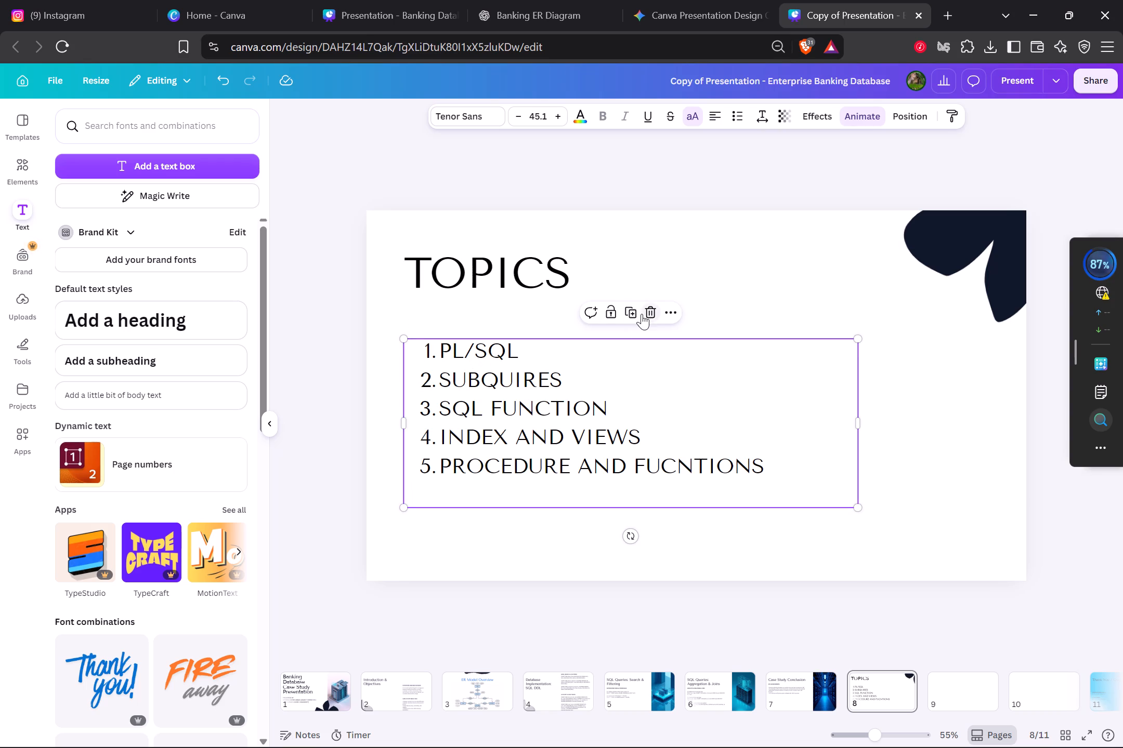
{"action": "left_click", "coordinate": [793, 265]}
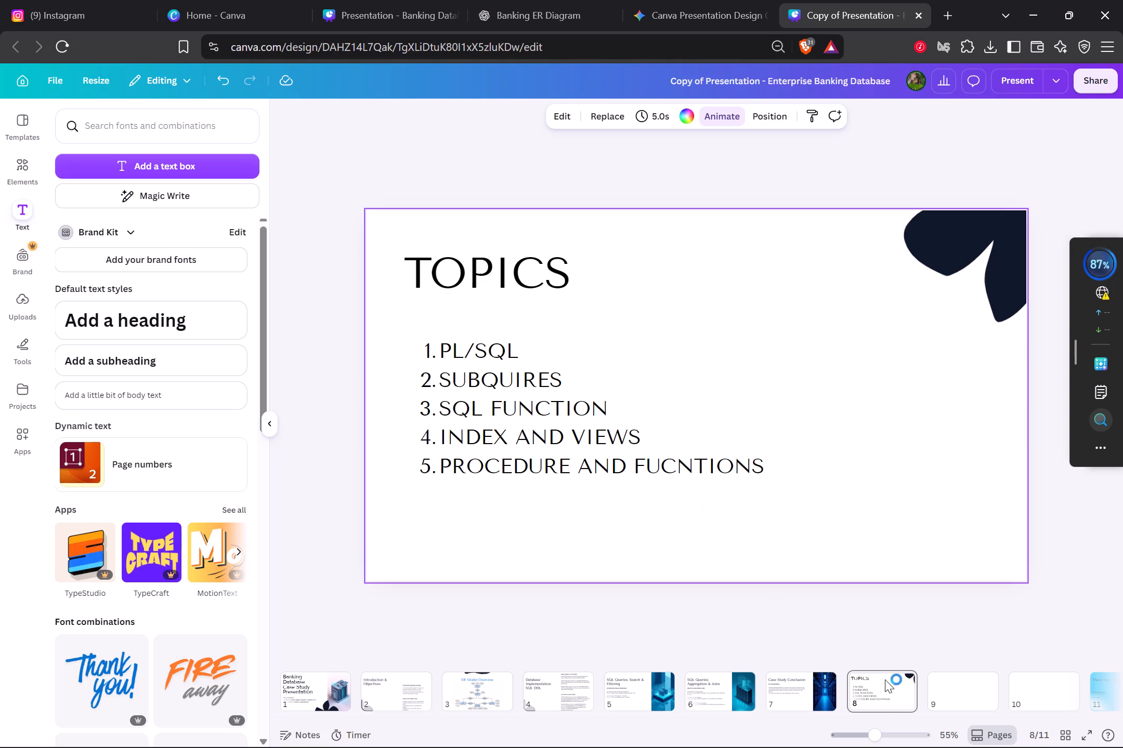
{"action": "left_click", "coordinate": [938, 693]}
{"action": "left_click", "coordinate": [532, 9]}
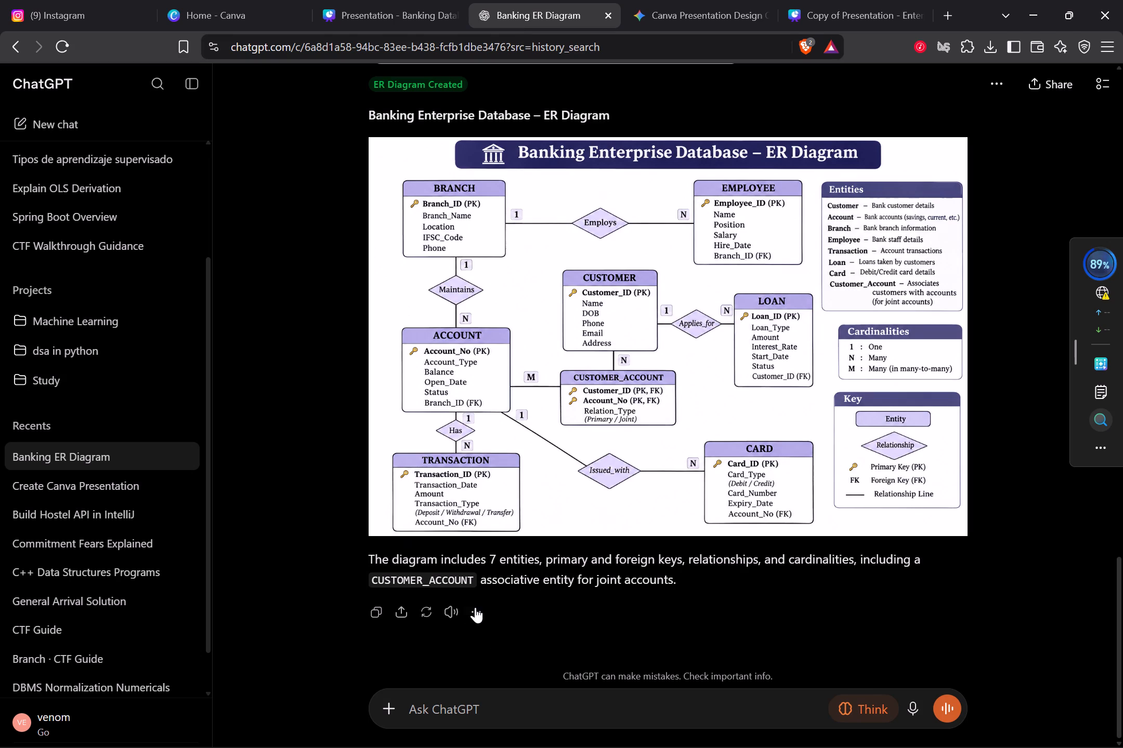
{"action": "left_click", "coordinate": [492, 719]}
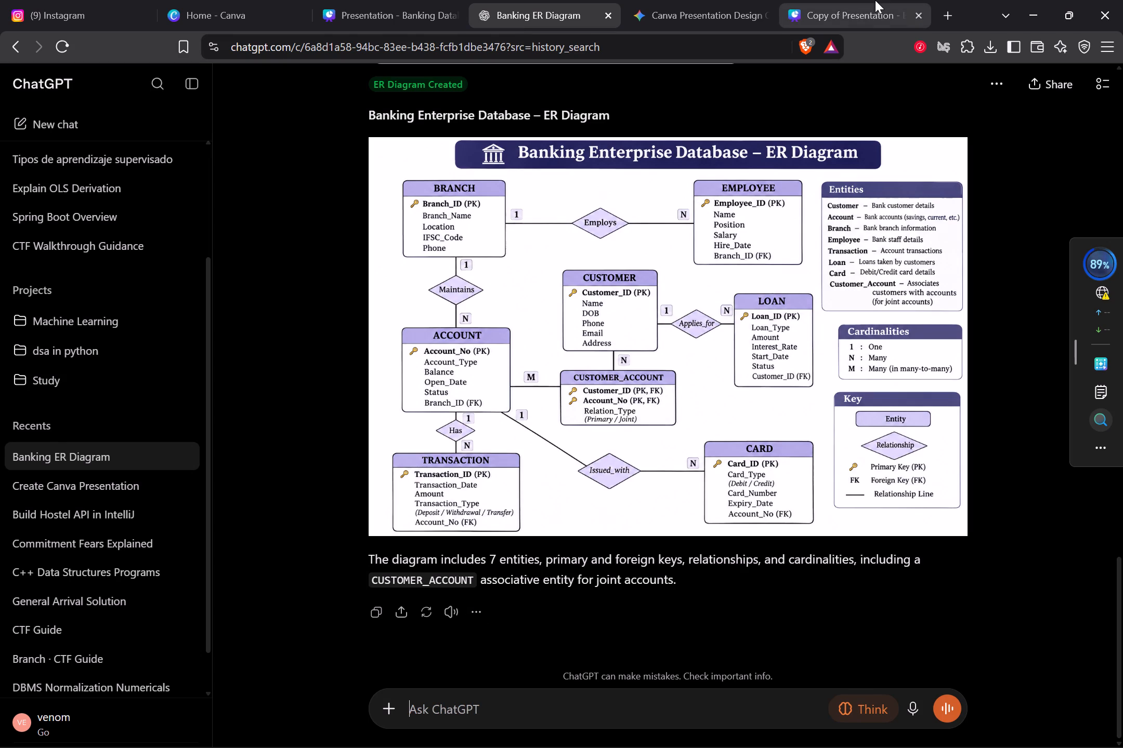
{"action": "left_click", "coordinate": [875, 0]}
{"action": "left_click", "coordinate": [868, 686]}
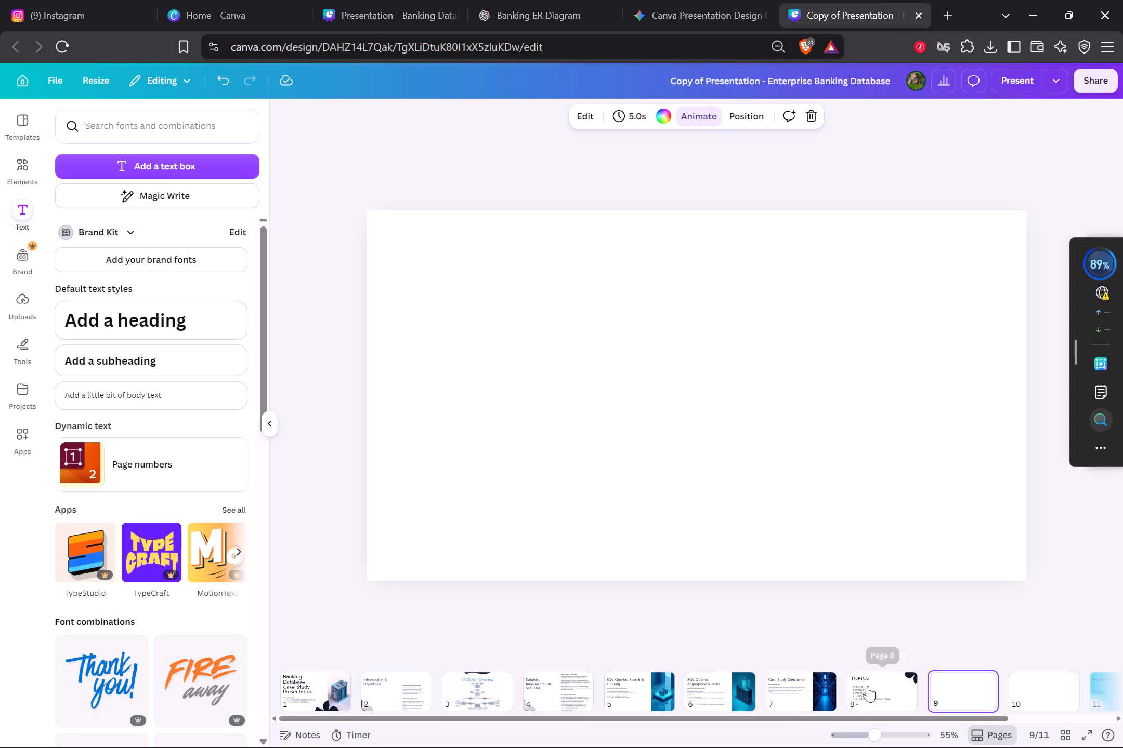
{"action": "left_click", "coordinate": [577, 425]}
{"action": "key", "text": "ctrl+a"}
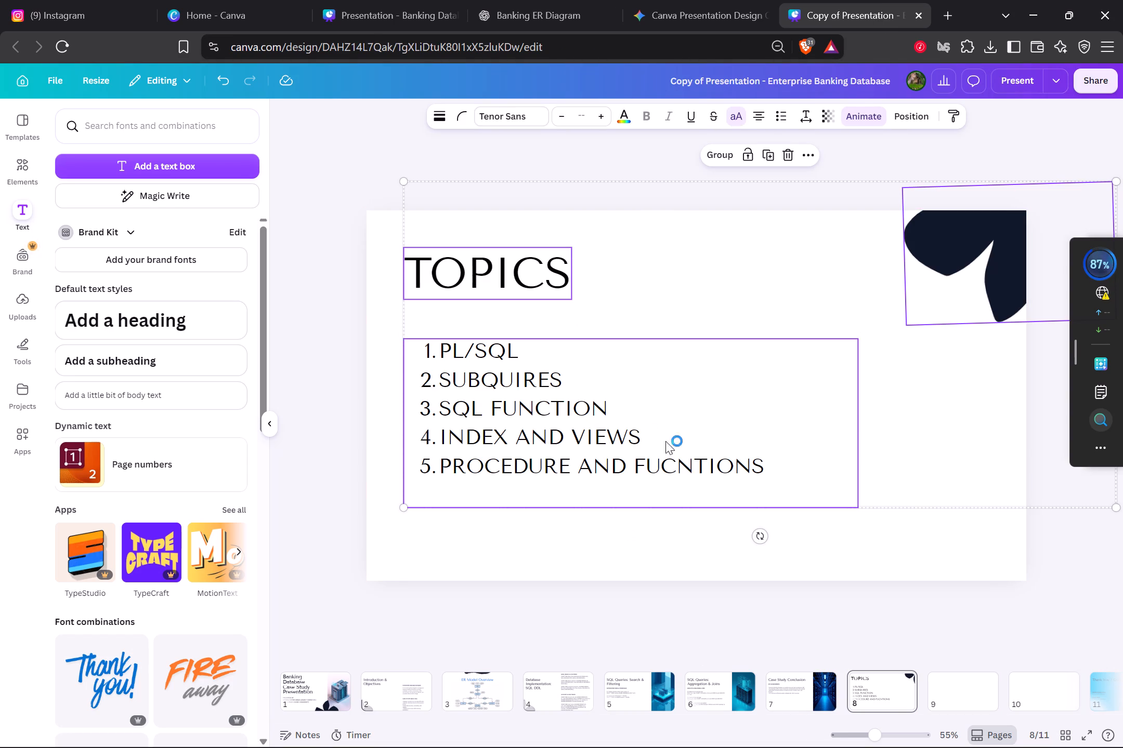